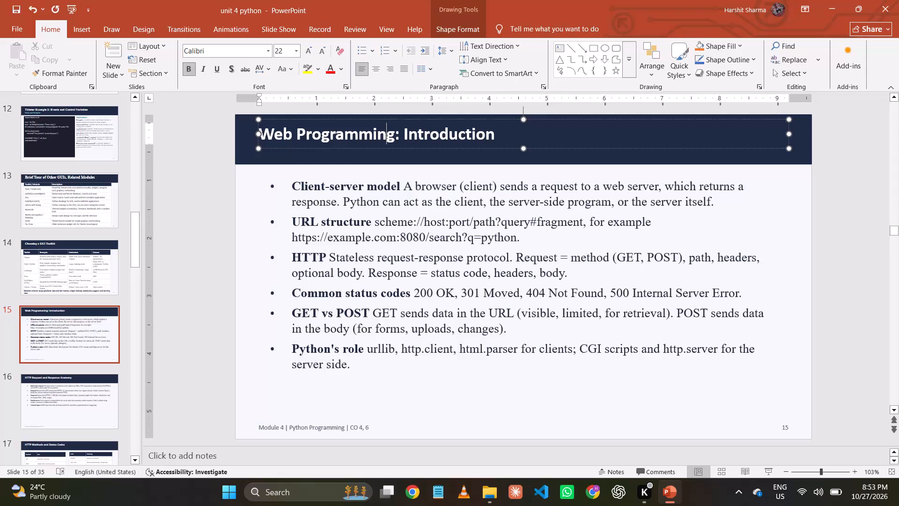
Set the slide 15 title "Web Programming: Introduction" to 24 pt Times New Roman and save the presentation.
key("ctrl+a")
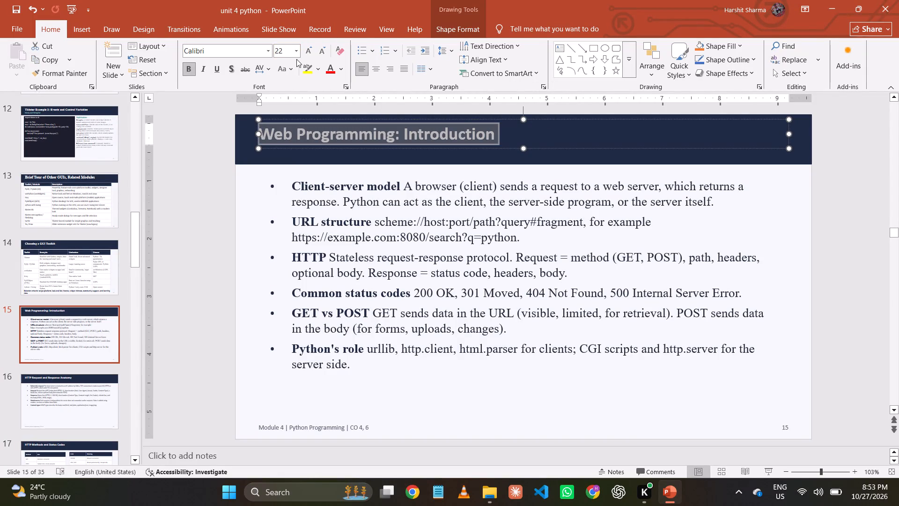
left_click(312, 55)
left_click(270, 52)
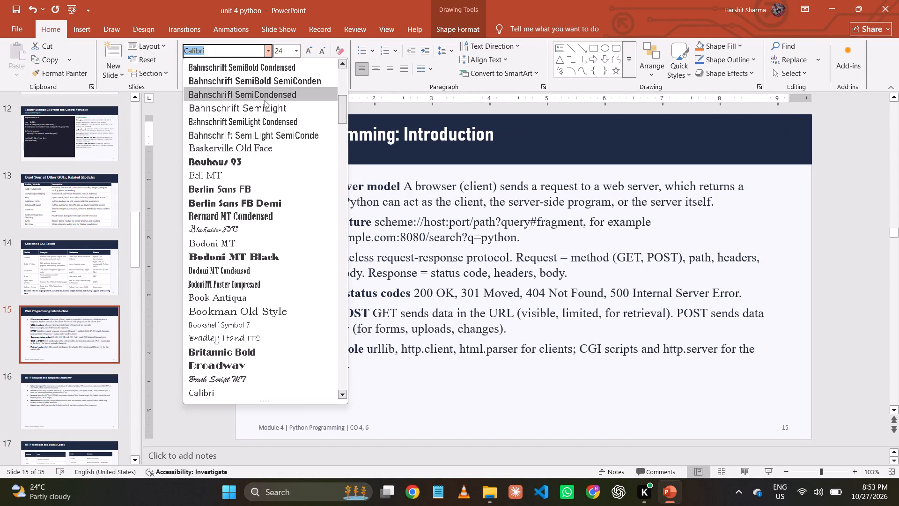
key("BackSpace")
type("tim es")
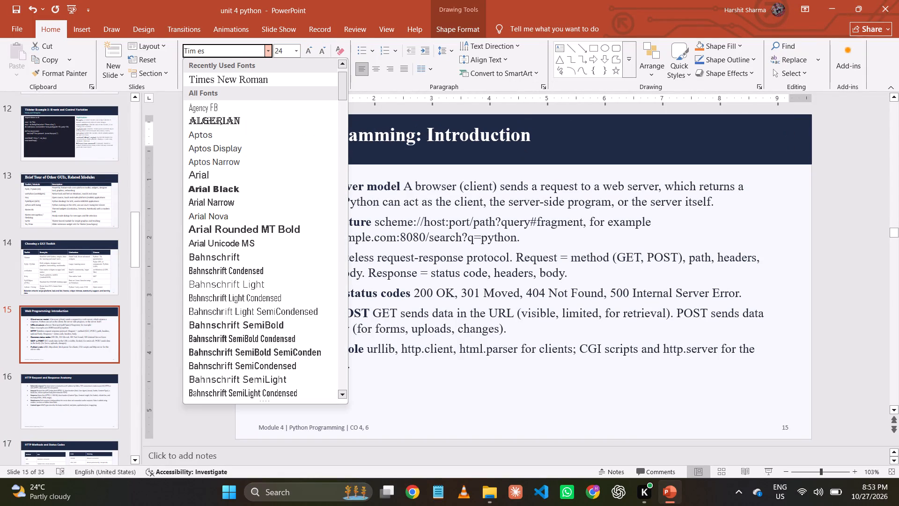
left_click(236, 77)
left_click(214, 185)
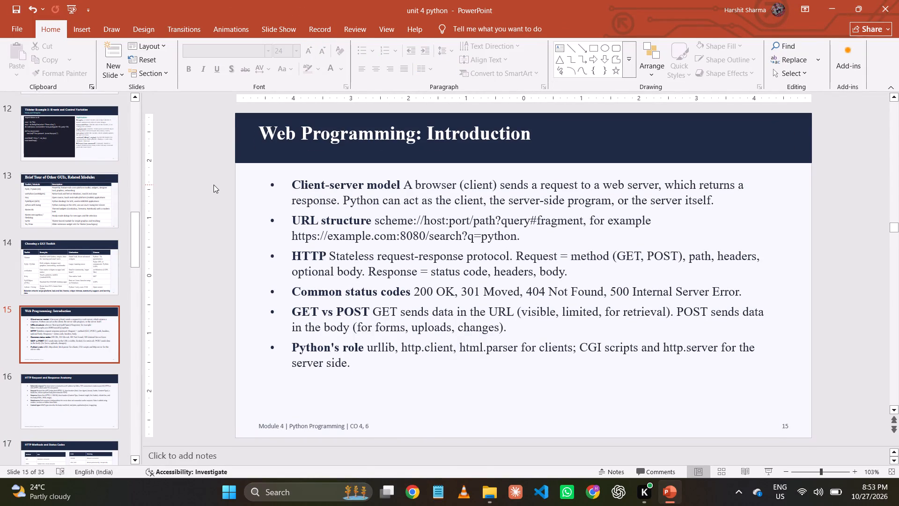
key("ctrl+s")
left_click(51, 408)
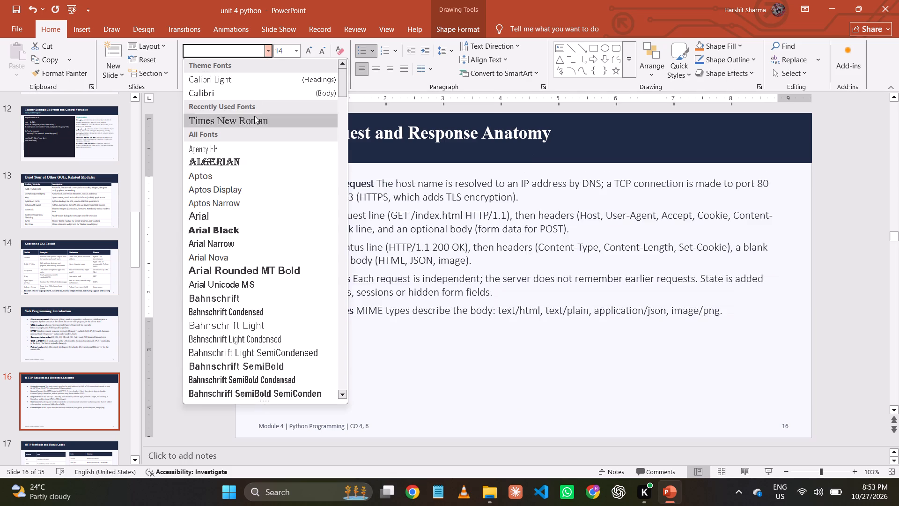
left_click(254, 116)
left_click(340, 283)
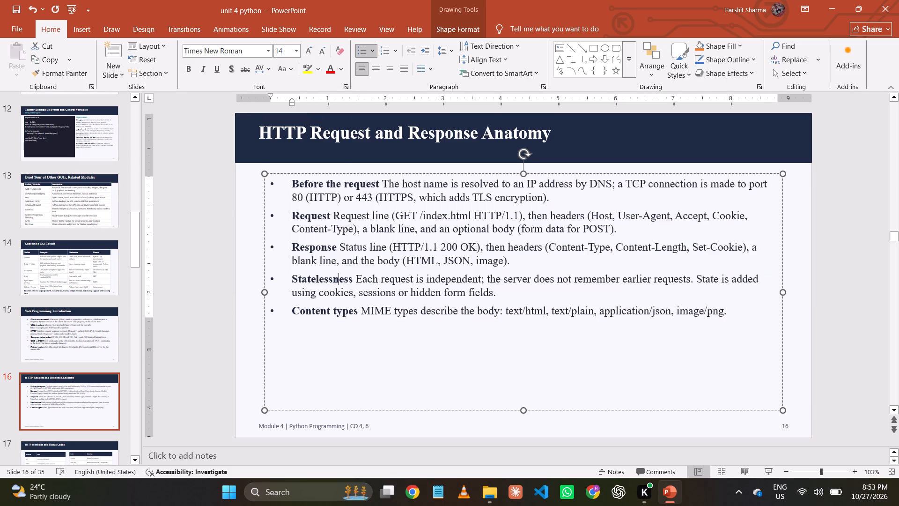
key("ctrl+a")
left_click(313, 54)
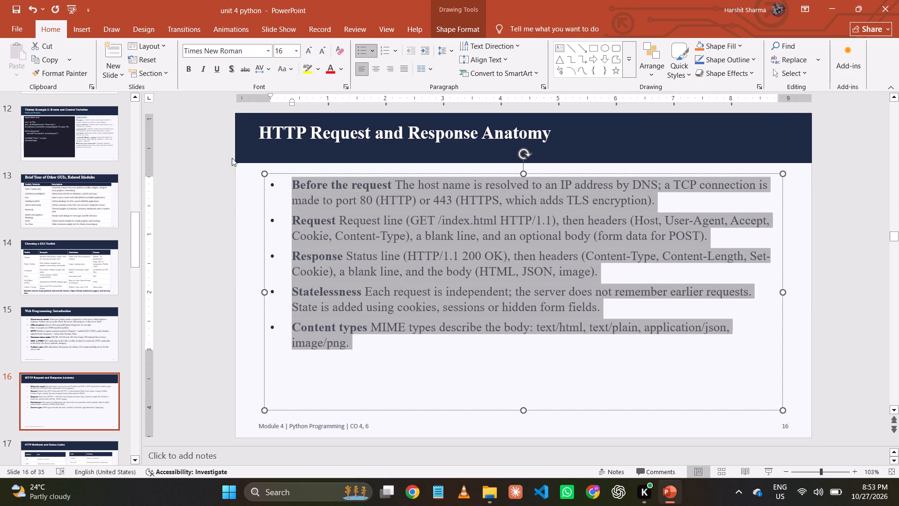
left_click(204, 170)
key("ctrl+s")
Set the slide 17 title "HTTP Methods and Status Codes" to 24 pt Times New Roman.
scroll(50, 361, "down", 4)
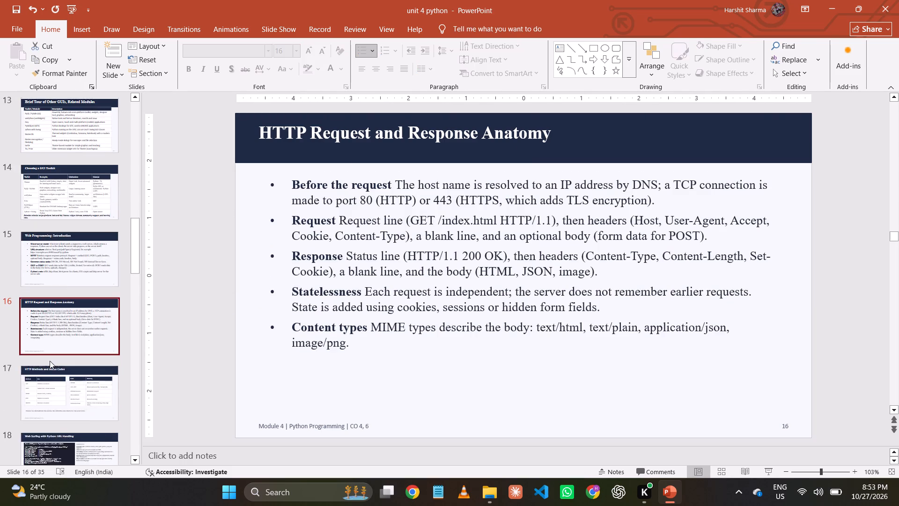
left_click(76, 326)
left_click(357, 126)
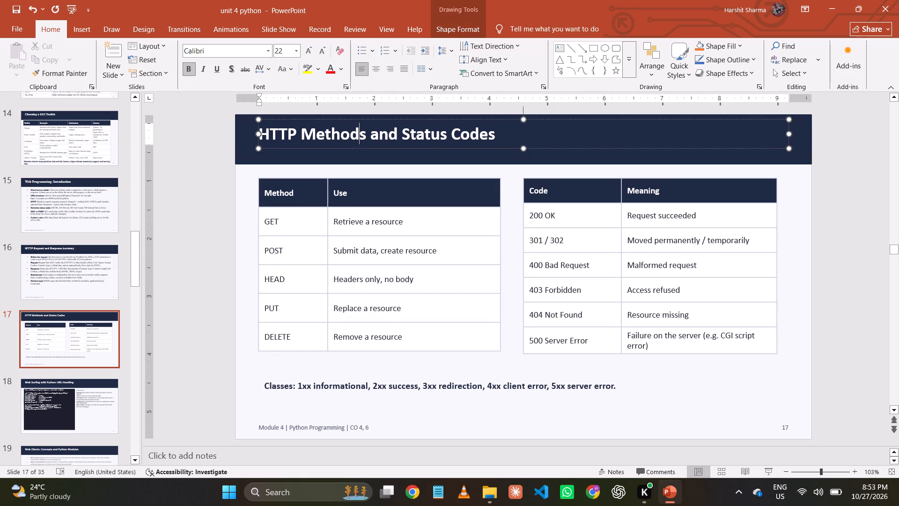
key("ctrl+a")
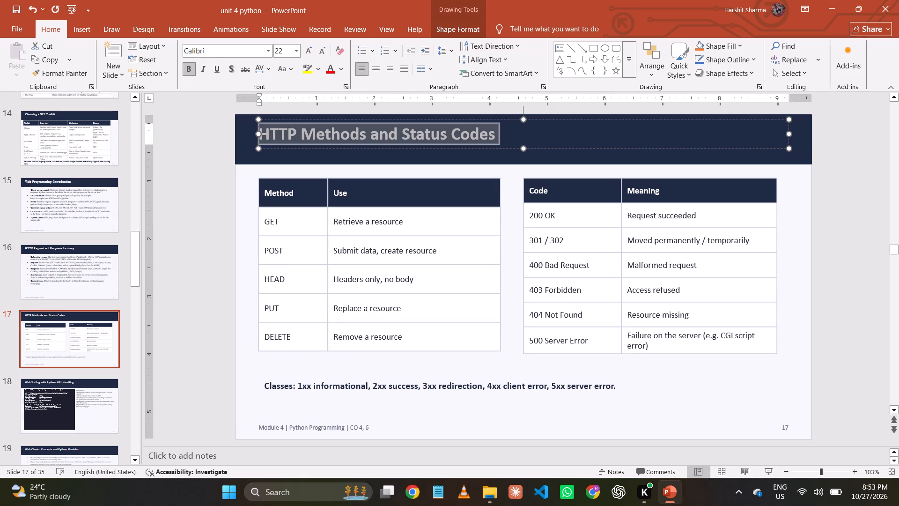
left_click(309, 56)
left_click(269, 52)
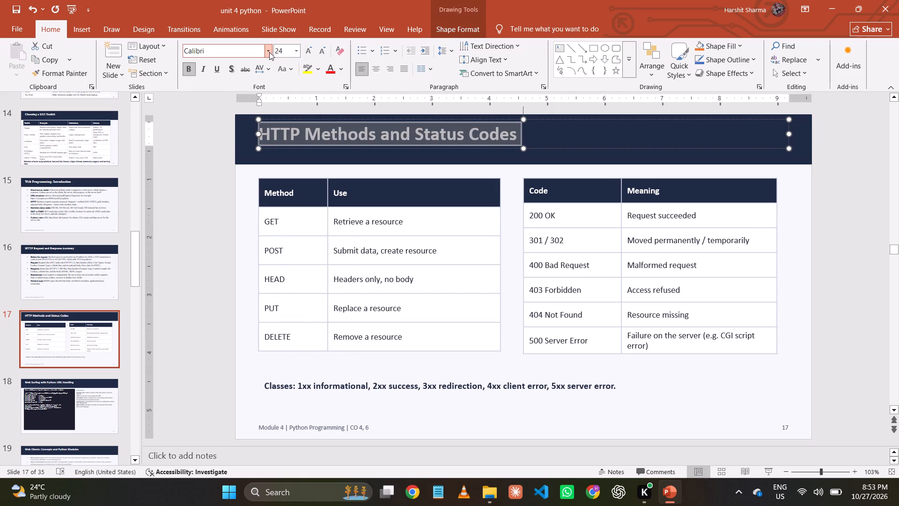
key("BackSpace")
type("times")
left_click(244, 77)
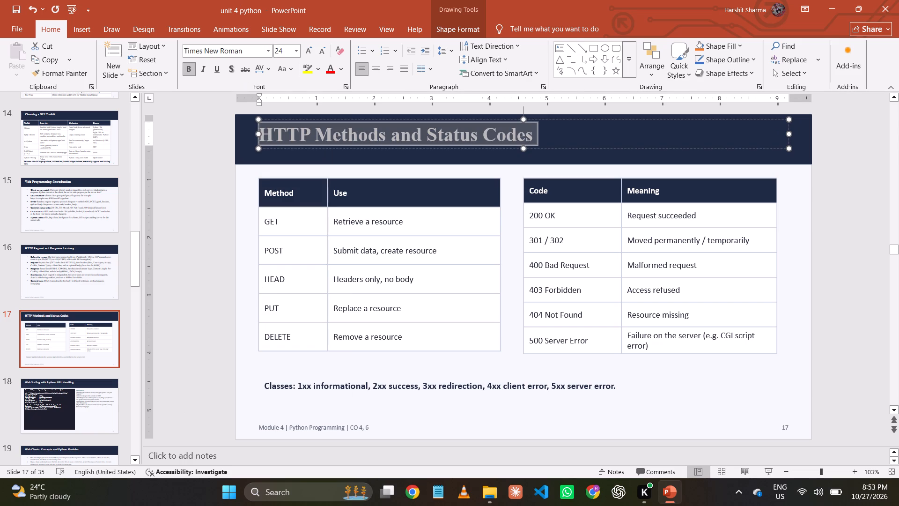
Set all text in the Method and Use table on slide 17 to 16 pt Times New Roman.
left_click_drag(256, 176, 257, 183)
left_click(261, 186)
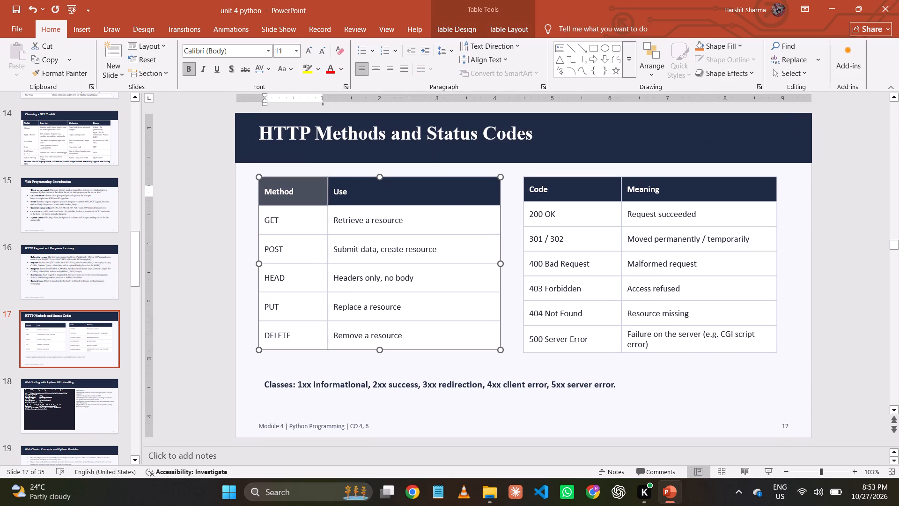
left_click(264, 187)
left_click_drag(457, 160, 455, 165)
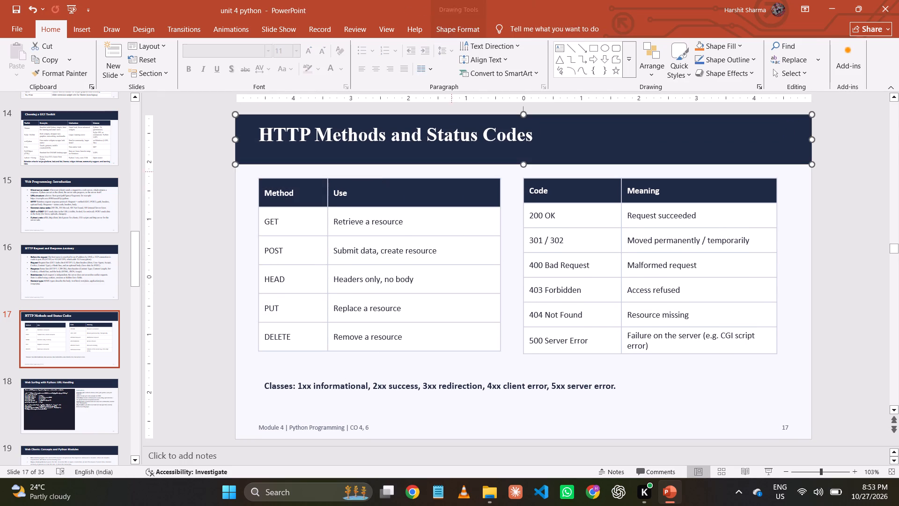
left_click_drag(416, 206, 404, 207)
left_click(269, 183)
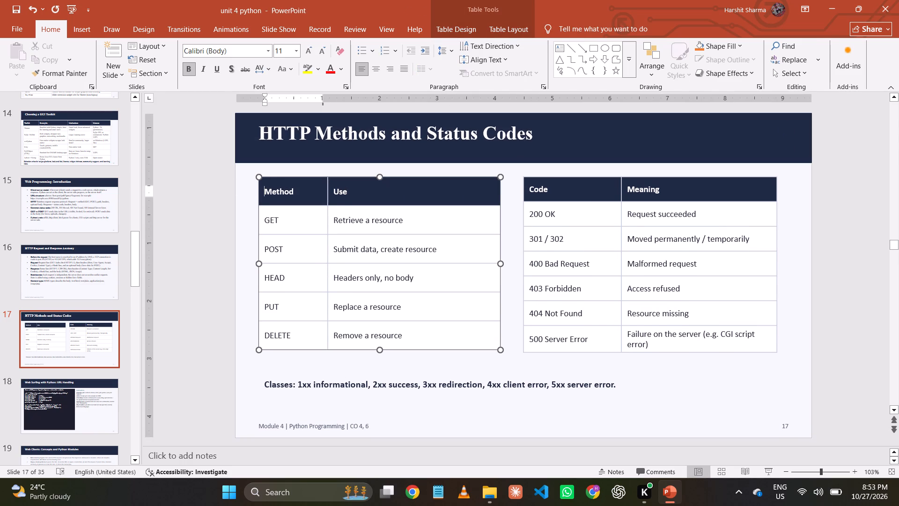
key("ctrl+a")
left_click(270, 48)
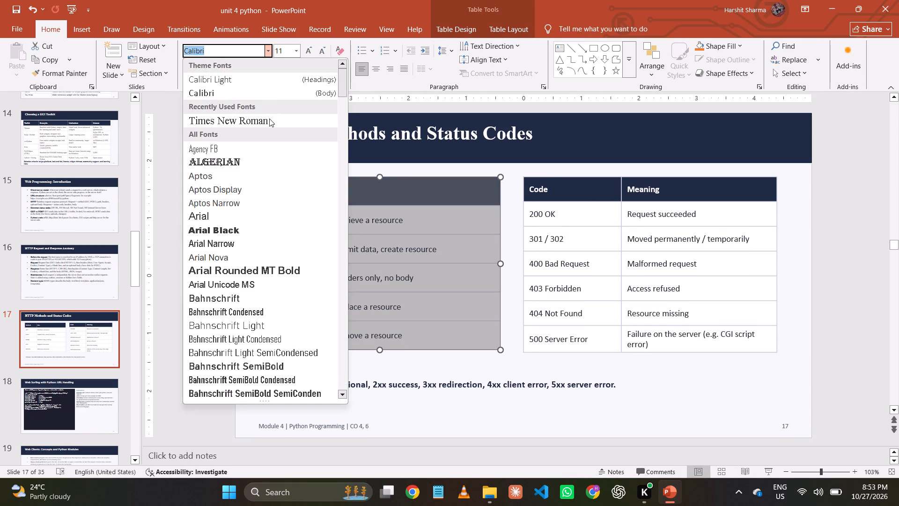
left_click(270, 120)
left_click(313, 50)
left_click(313, 50)
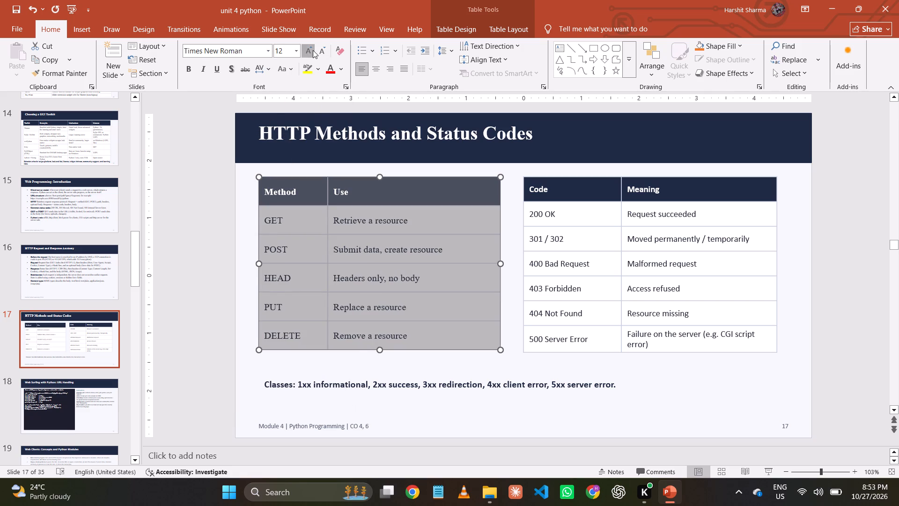
left_click(313, 50)
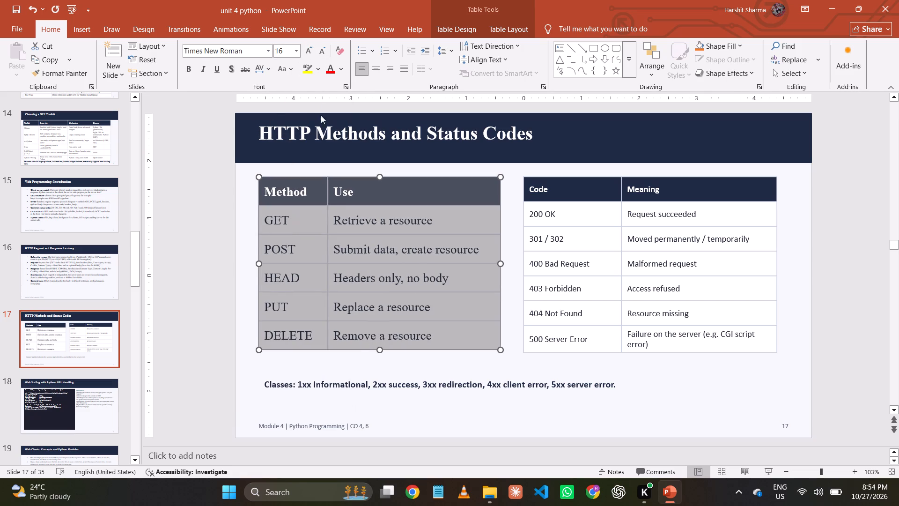
Set all text in the Code and Meaning table on slide 17 to 14 pt Times New Roman.
left_click(532, 187)
key("ctrl+a")
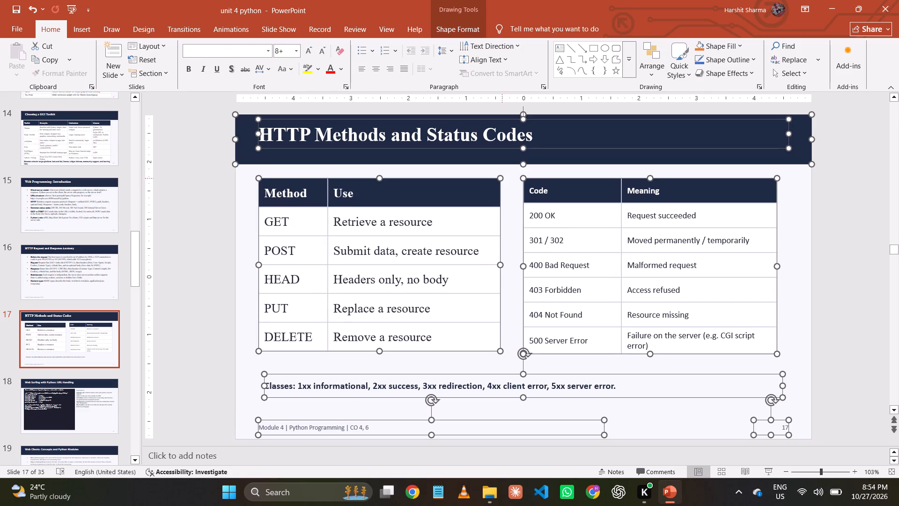
left_click(528, 184)
left_click(538, 185)
left_click(502, 179)
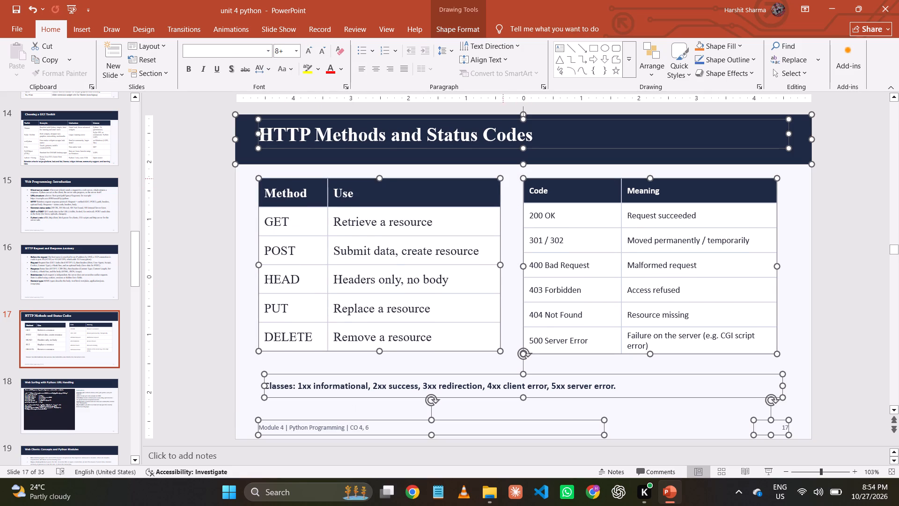
left_click(508, 181)
left_click(536, 183)
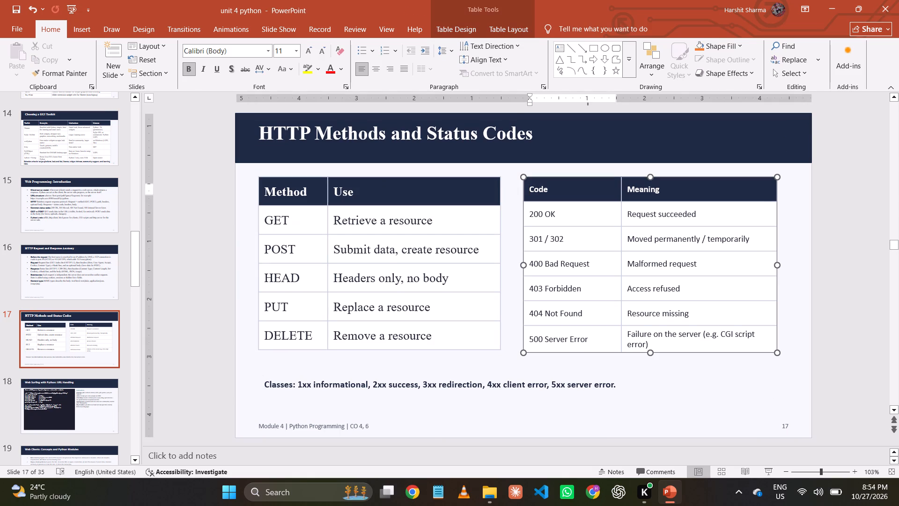
key("ctrl+a")
double_click(308, 52)
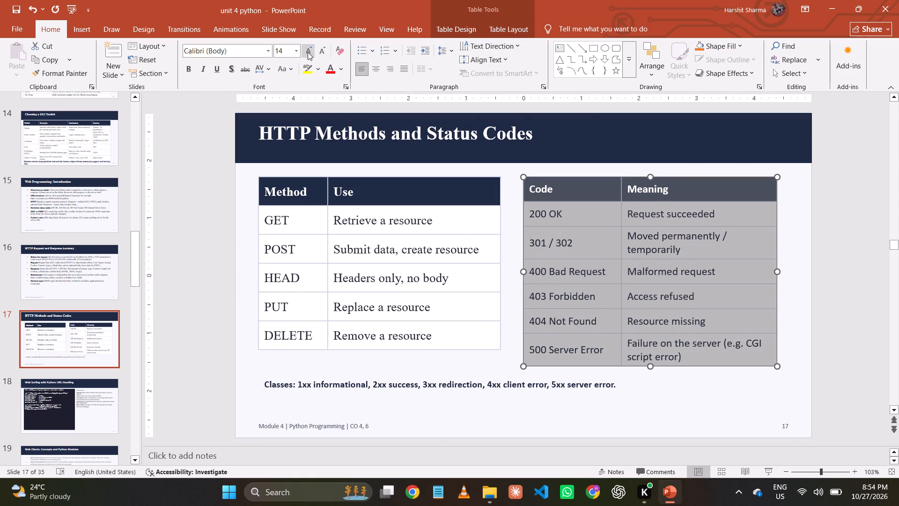
left_click(308, 52)
left_click(326, 49)
left_click(269, 51)
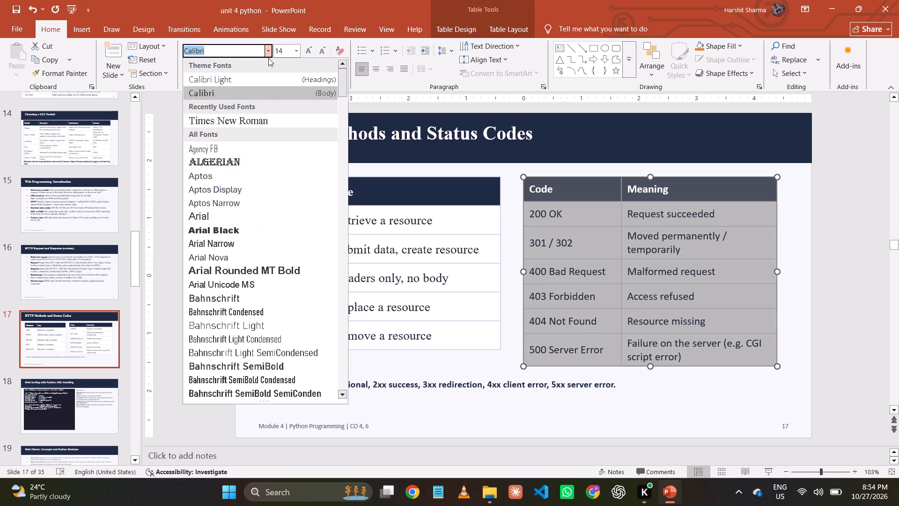
left_click(282, 124)
left_click(459, 255)
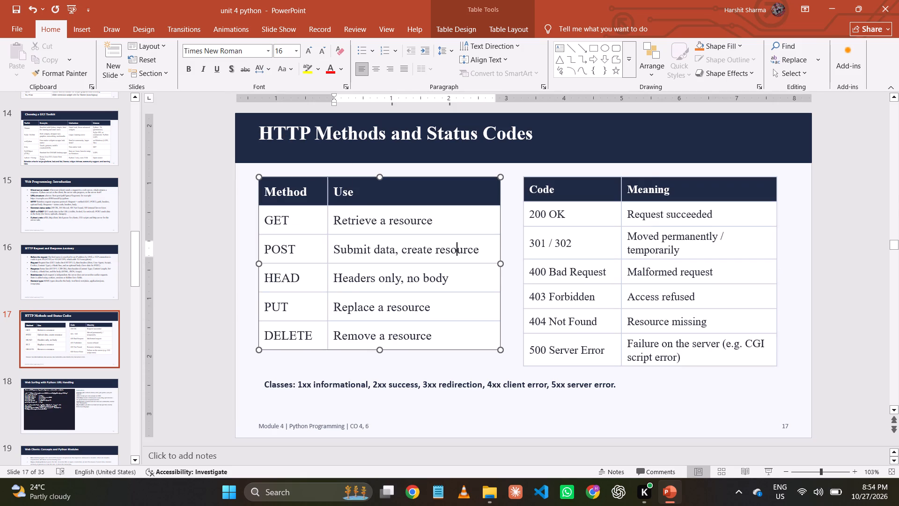
left_click(622, 250)
Set the "Classes" note below the tables on slide 17 to 16 pt Times New Roman and save the presentation.
left_click(501, 389)
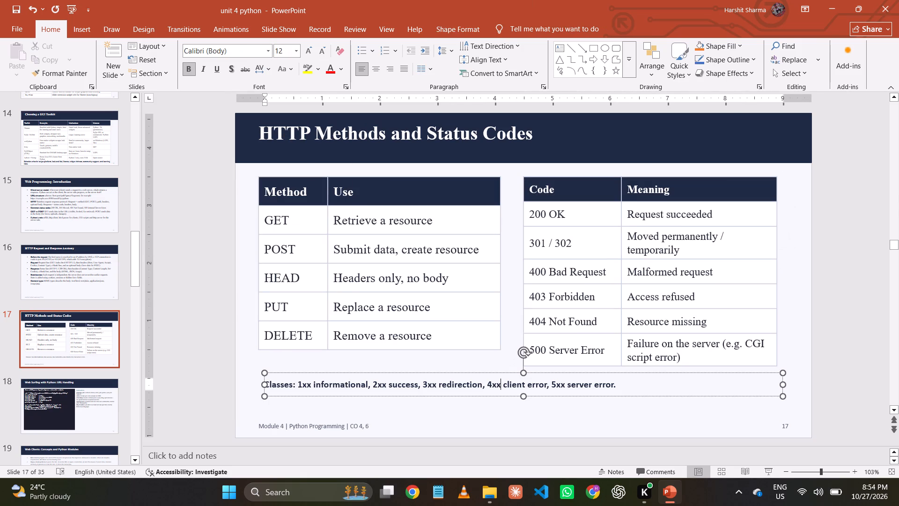
key("ctrl+a")
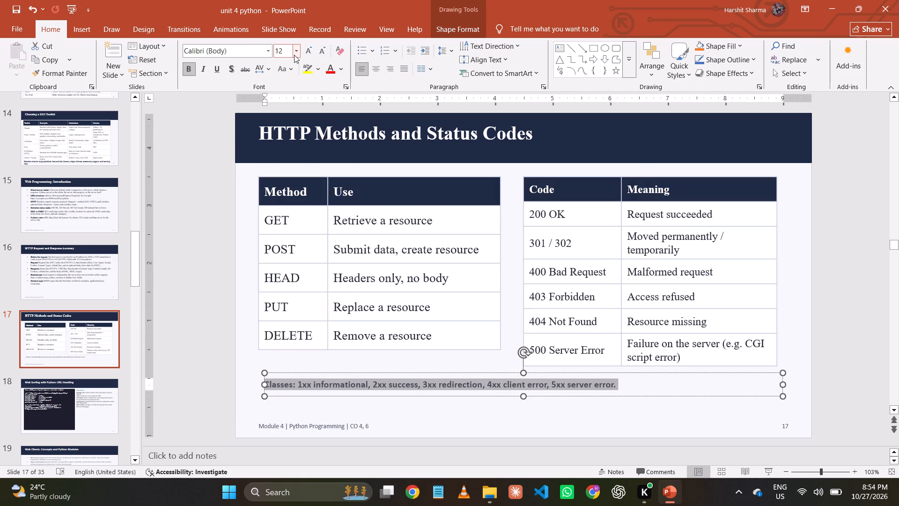
double_click(307, 49)
left_click(270, 50)
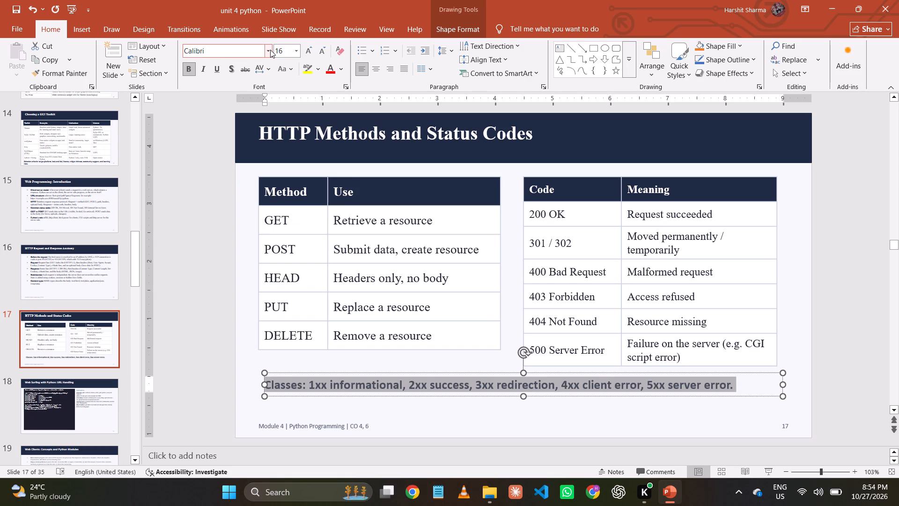
left_click(261, 120)
left_click(328, 139)
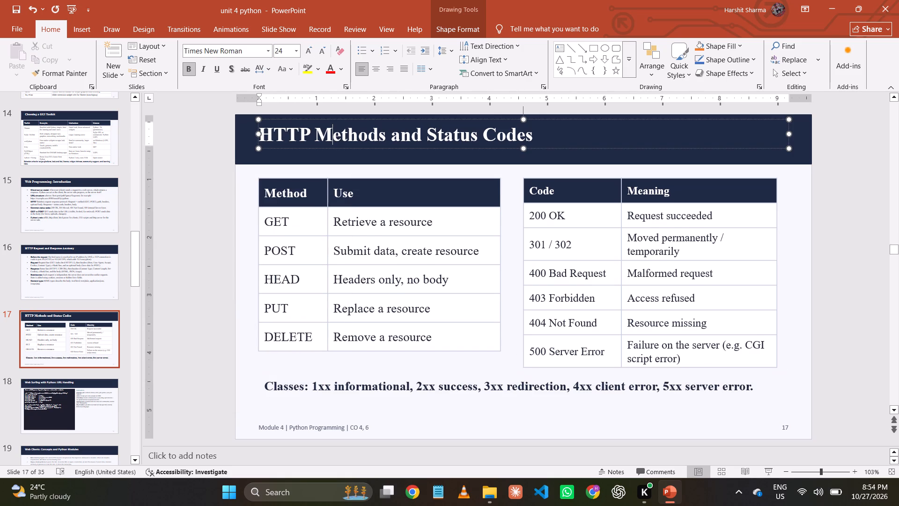
key("ctrl+s")
Set all the code in the dark code block on slide 18 to 11 pt Times New Roman.
left_click(64, 387)
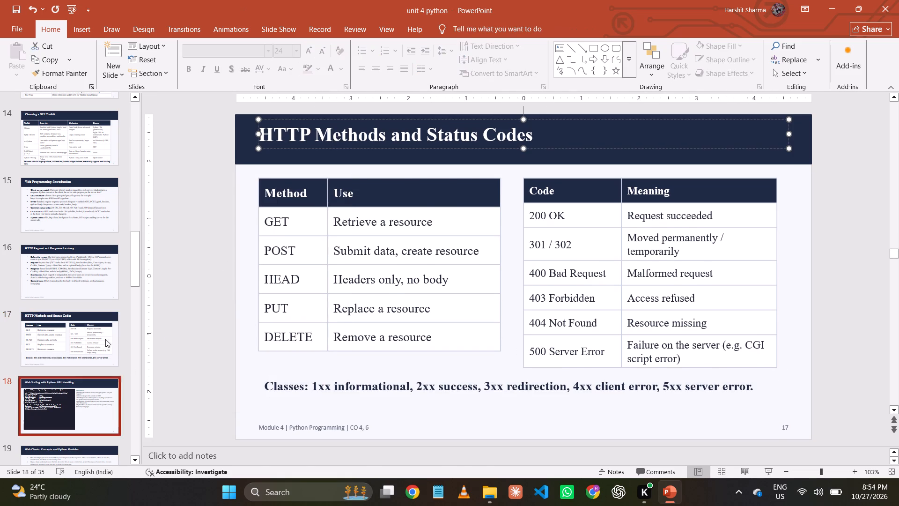
left_click(360, 205)
key("ctrl+a")
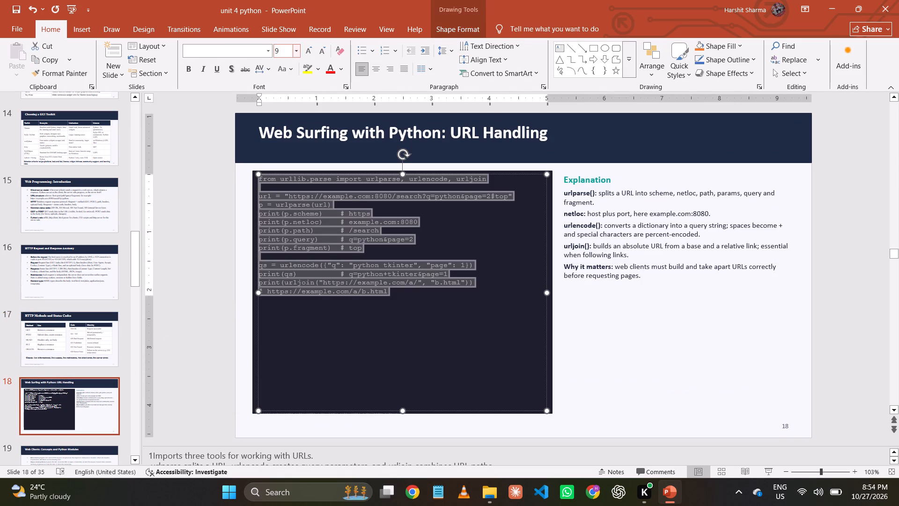
double_click(304, 51)
left_click(304, 51)
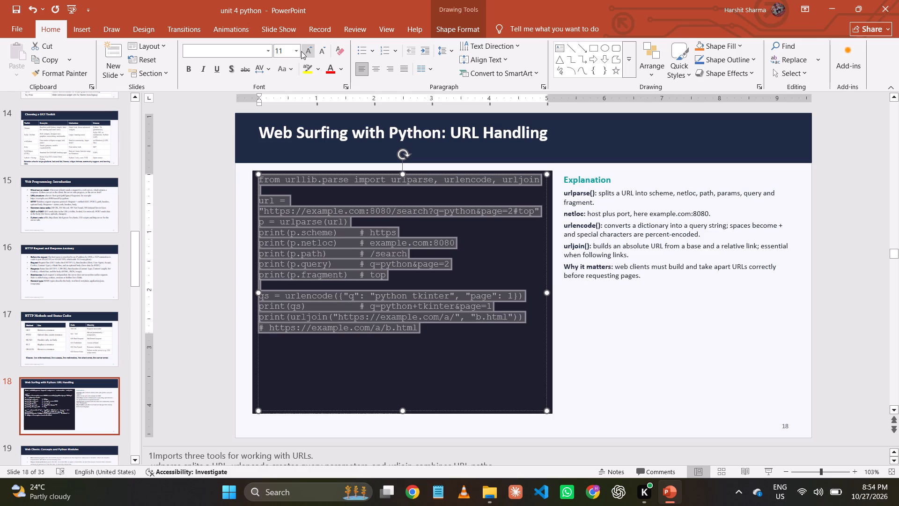
left_click(270, 53)
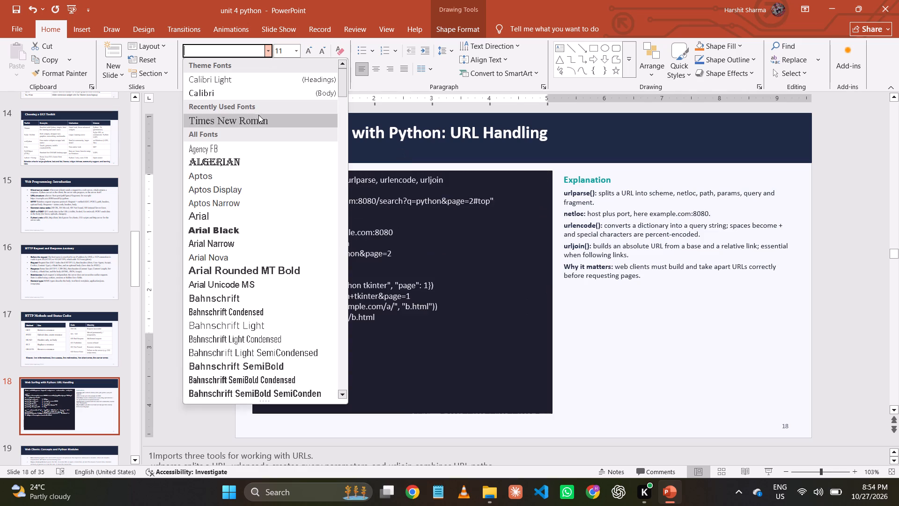
left_click(258, 117)
Change the font of the slide 18 title "Web Surfing with Python: URL Handling" to Times New Roman.
left_click(423, 129)
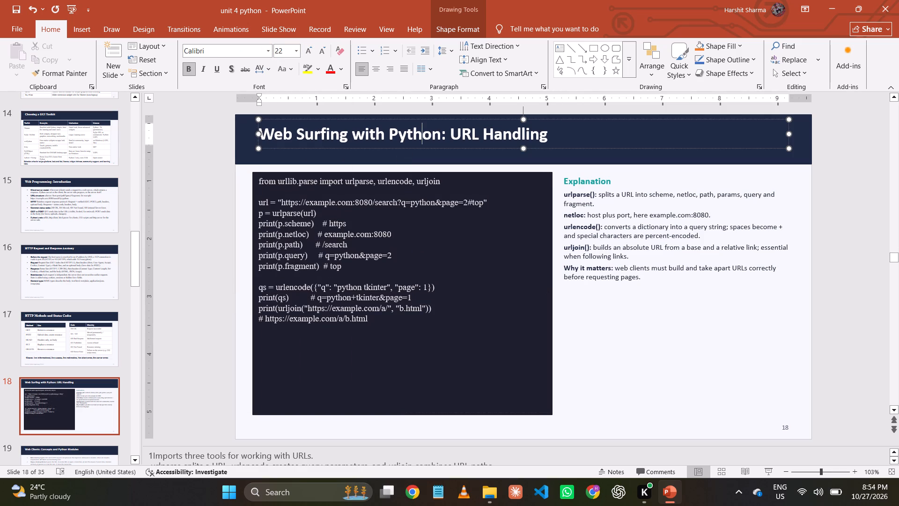
key("ctrl+a")
left_click(270, 49)
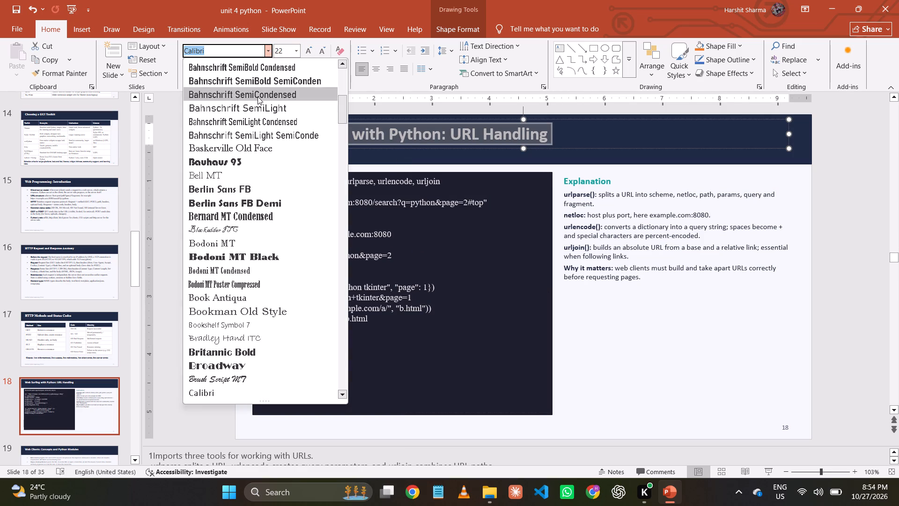
key("BackSpace")
type("times")
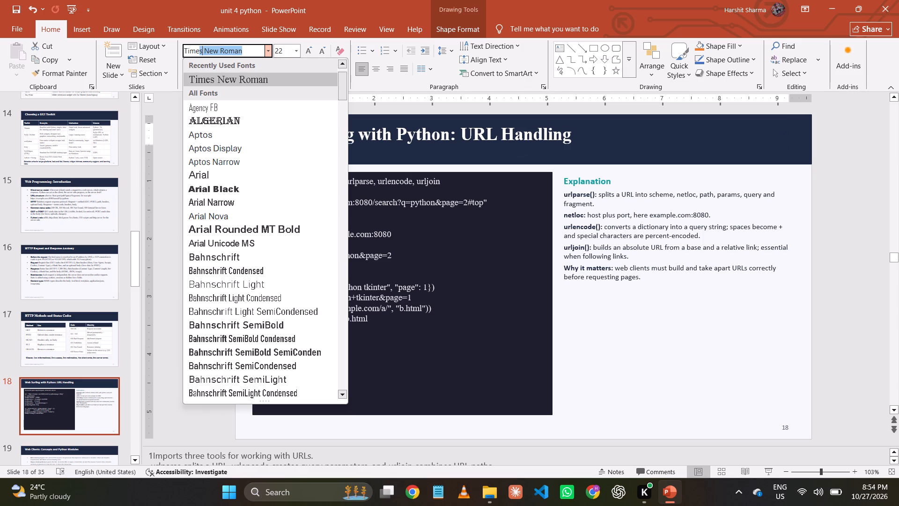
left_click(216, 76)
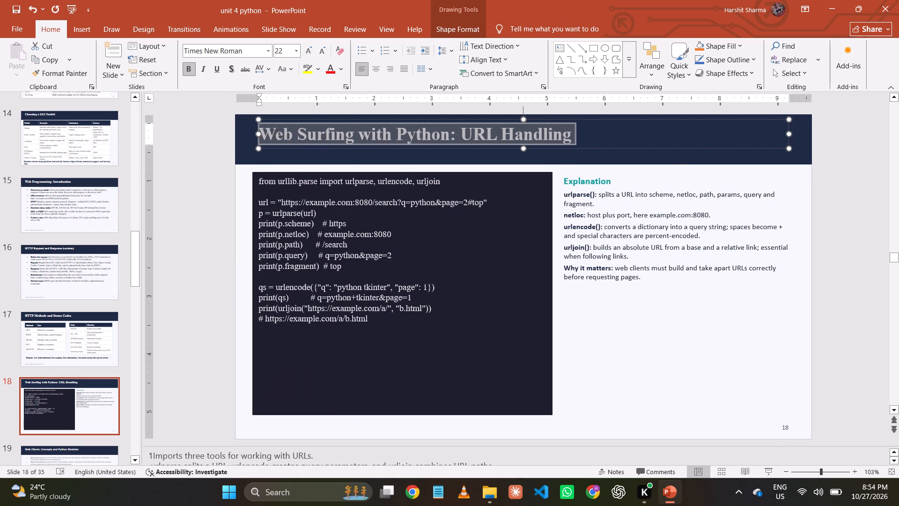
Set the explanation paragraphs beside the code on slide 18 to 10.5 pt Times New Roman.
left_click(662, 239)
key("ctrl+a")
double_click(313, 48)
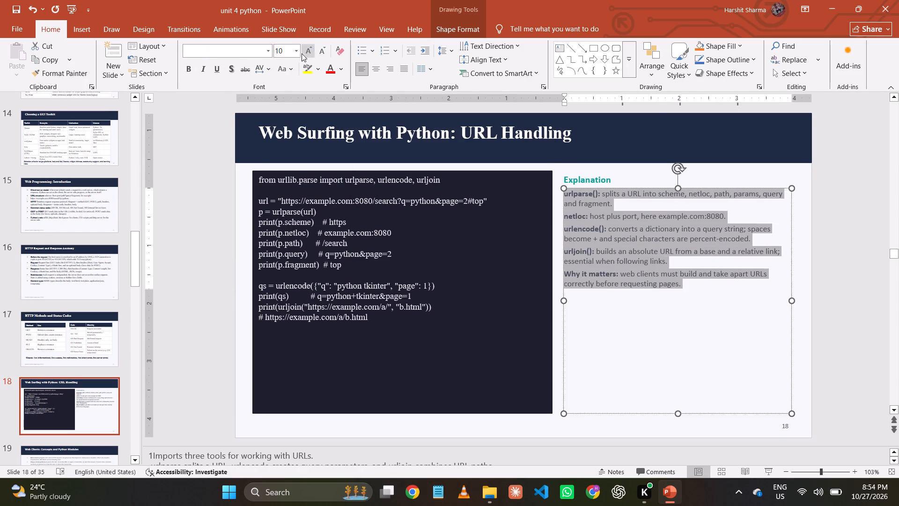
left_click(268, 53)
left_click(258, 121)
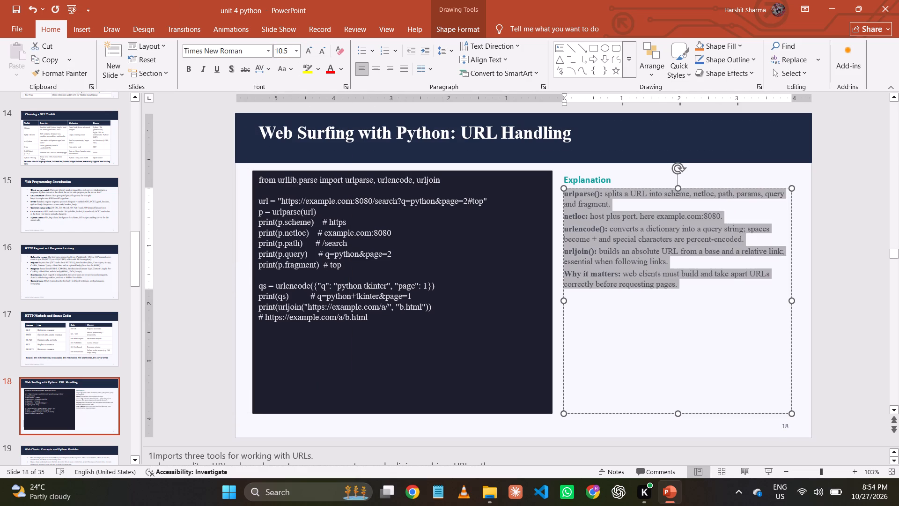
Set the "Explanation" heading on slide 18 to 14 pt Times New Roman and save the presentation.
left_click(585, 179)
key("ctrl+a")
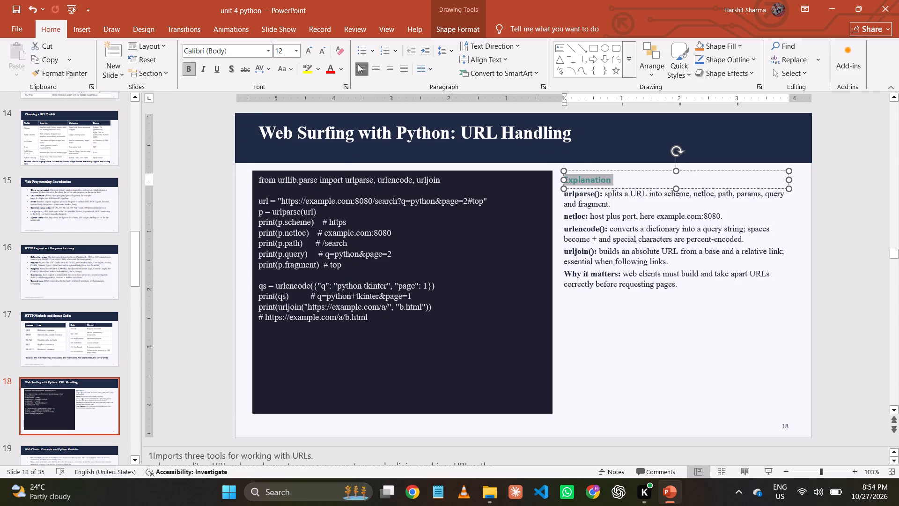
left_click(305, 55)
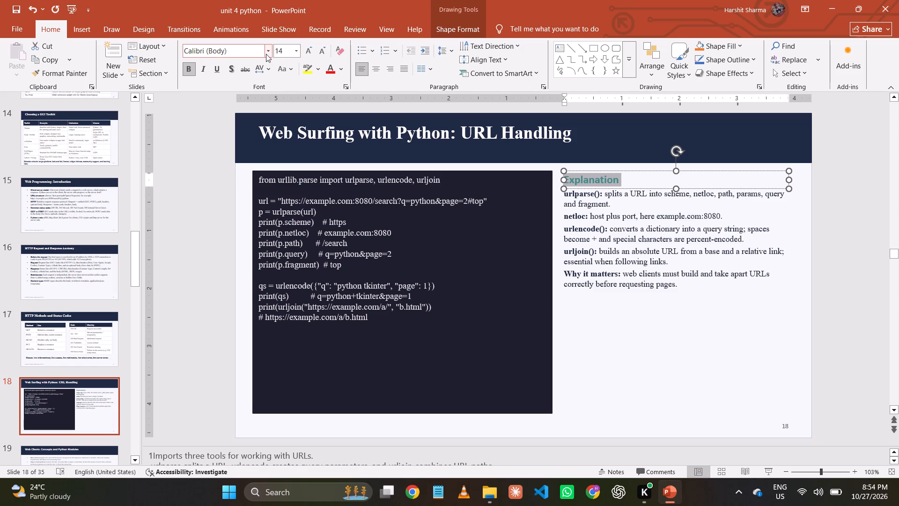
left_click(270, 52)
left_click(262, 120)
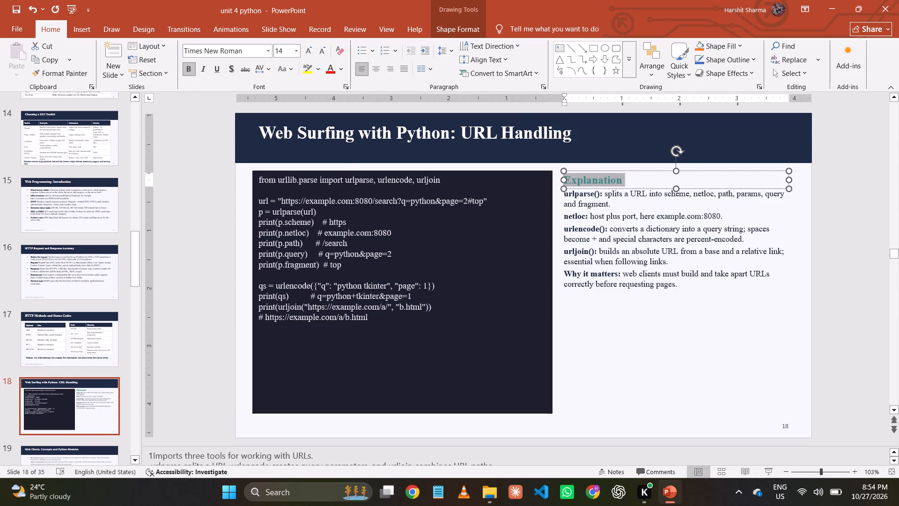
left_click(628, 147)
key("ctrl+s")
left_click(657, 321)
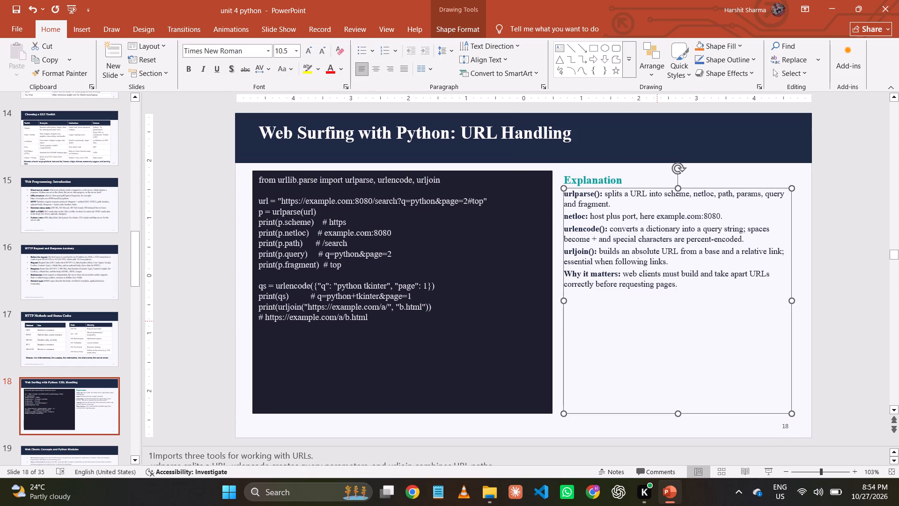
key("ctrl+s")
Set all the bulleted body text on slide 19 to 14 pt Times New Roman.
scroll(64, 348, "down", 5)
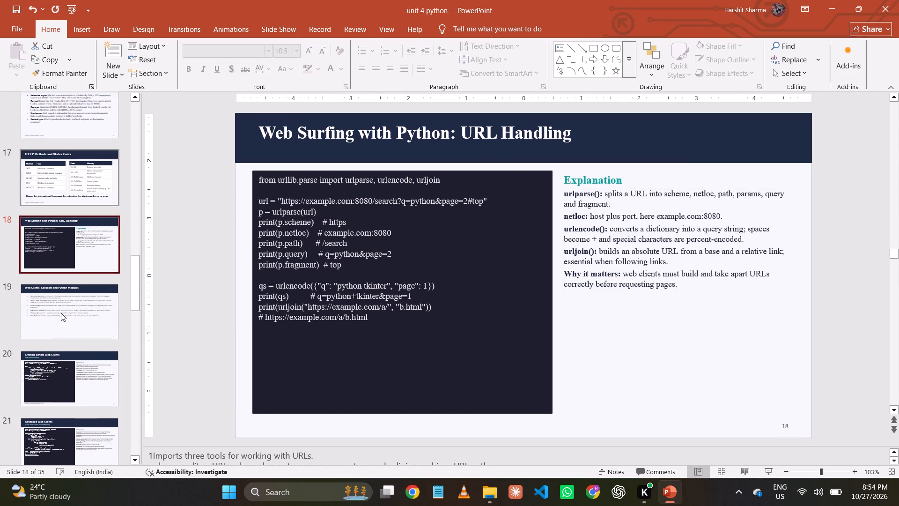
left_click(61, 311)
left_click(354, 202)
key("ctrl+a")
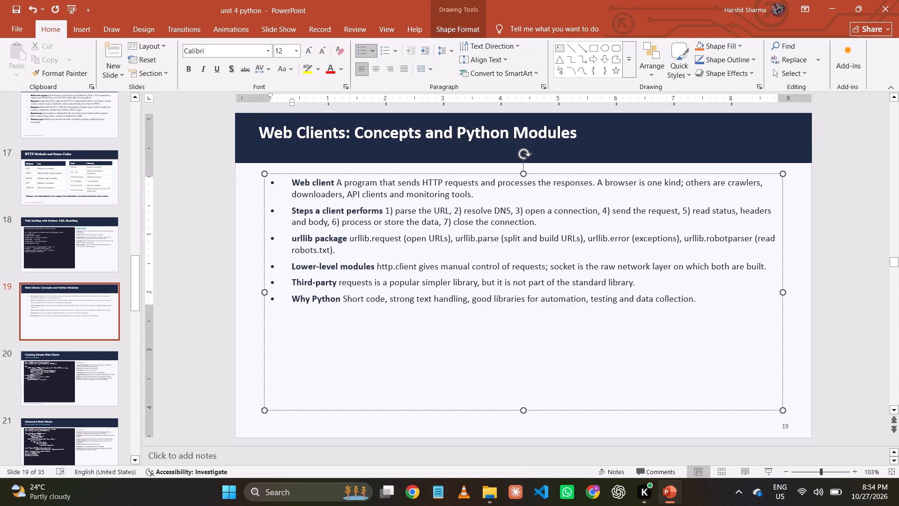
left_click(305, 51)
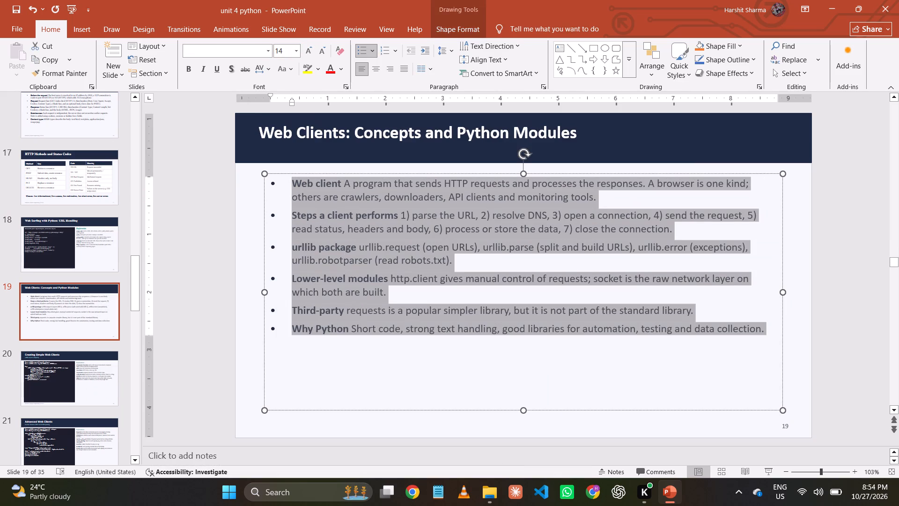
left_click(266, 50)
left_click(262, 115)
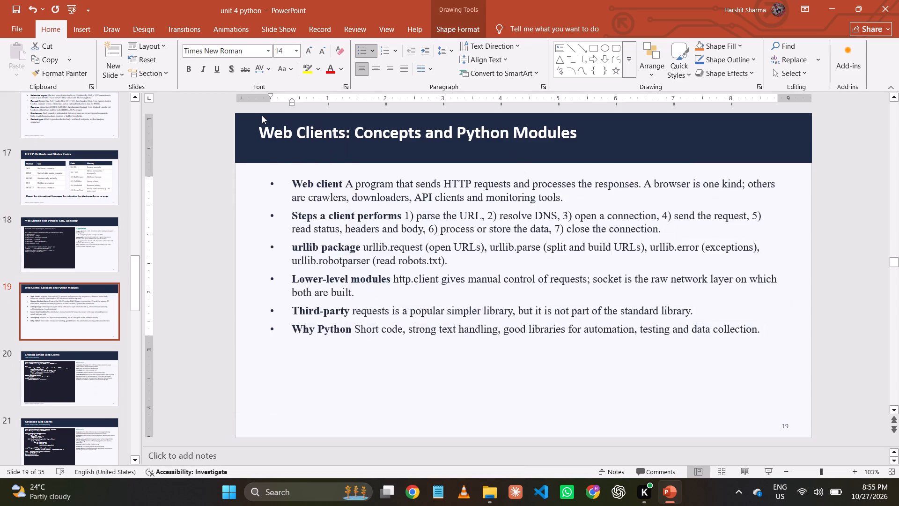
Change the slide 19 title "Web Clients: Concepts and Python Modules" to Times New Roman and save the presentation.
left_click(390, 138)
key("ctrl+a")
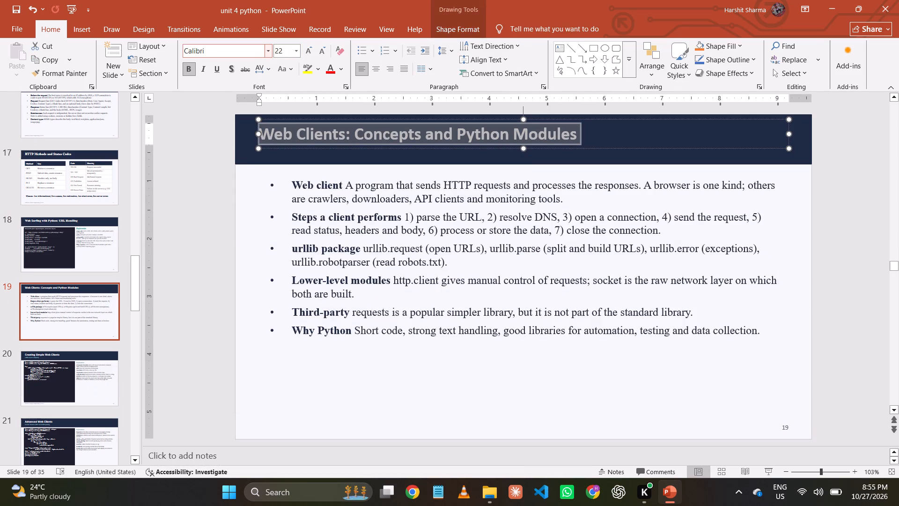
left_click(267, 52)
key("BackSpace")
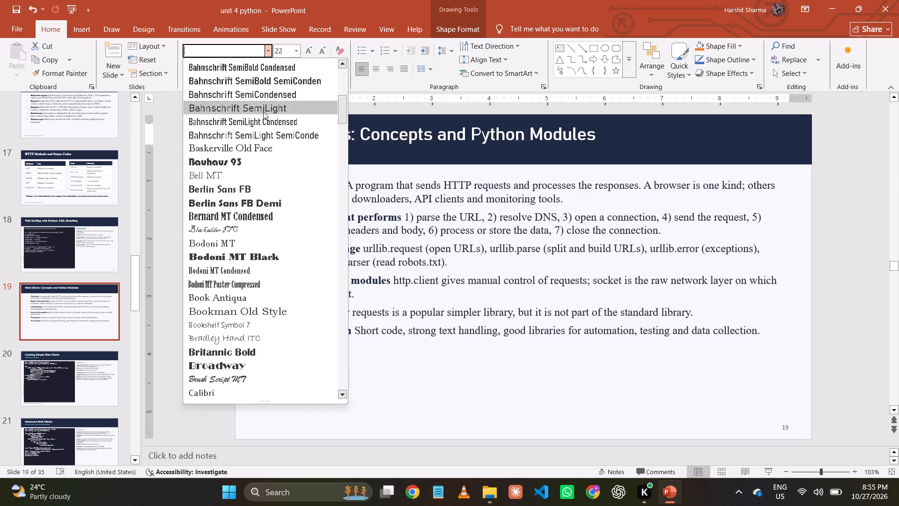
type("times")
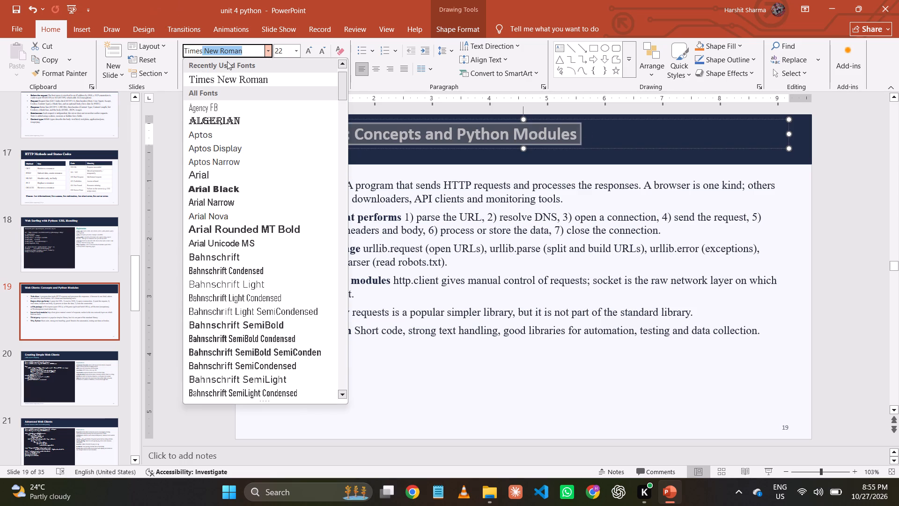
left_click(236, 84)
left_click(405, 380)
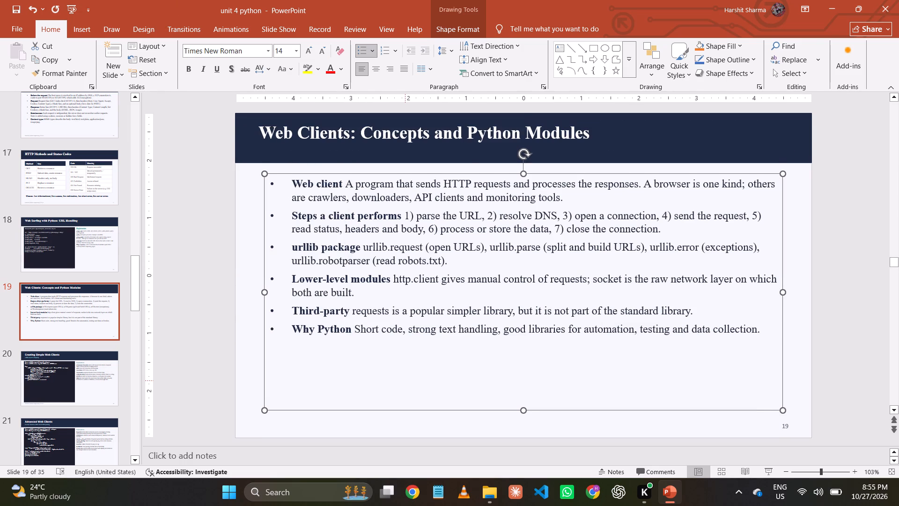
key("ctrl+a")
key("ctrl+s")
Change the font of the slide 20 title "Creating Simple Web Clients" to Times New Roman.
left_click(117, 368)
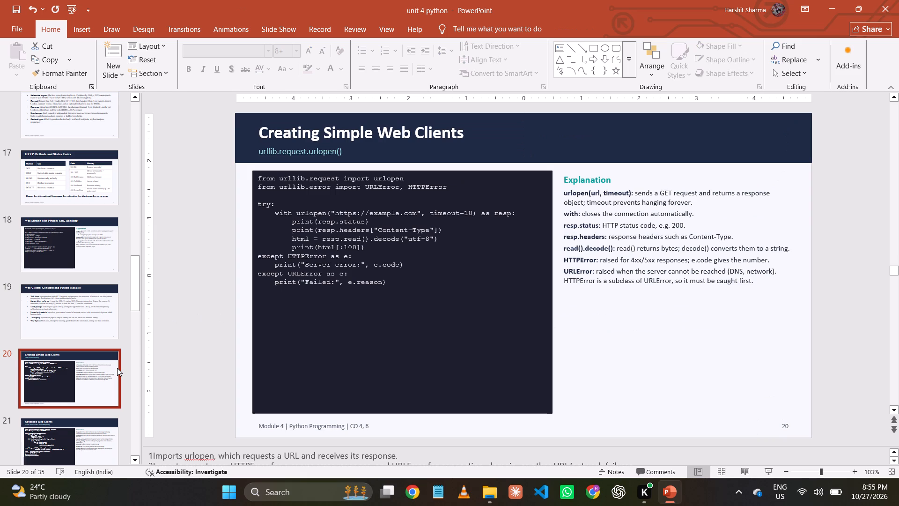
left_click(364, 133)
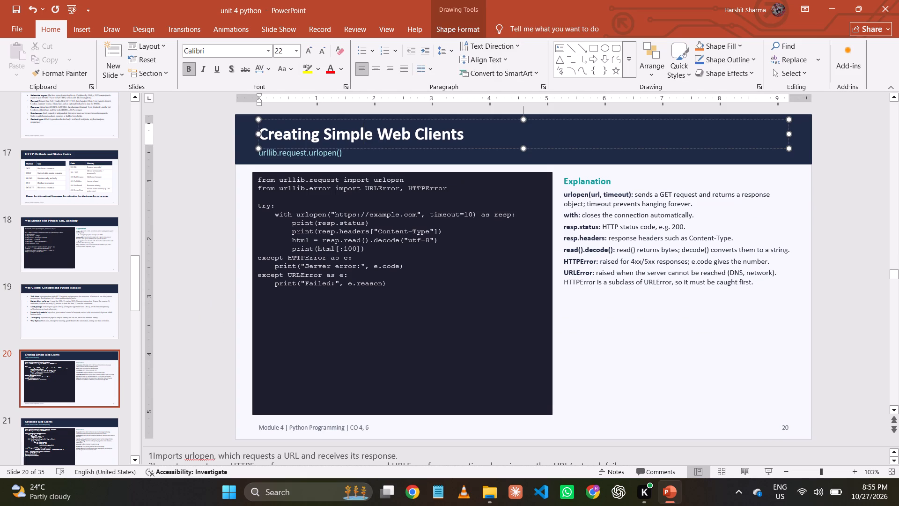
key("ctrl+a")
left_click(266, 52)
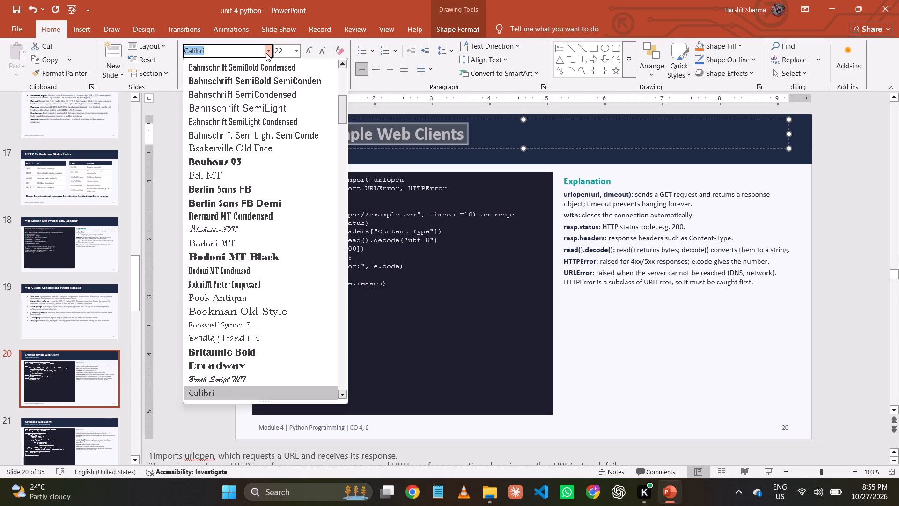
key("BackSpace")
type("times")
left_click(287, 82)
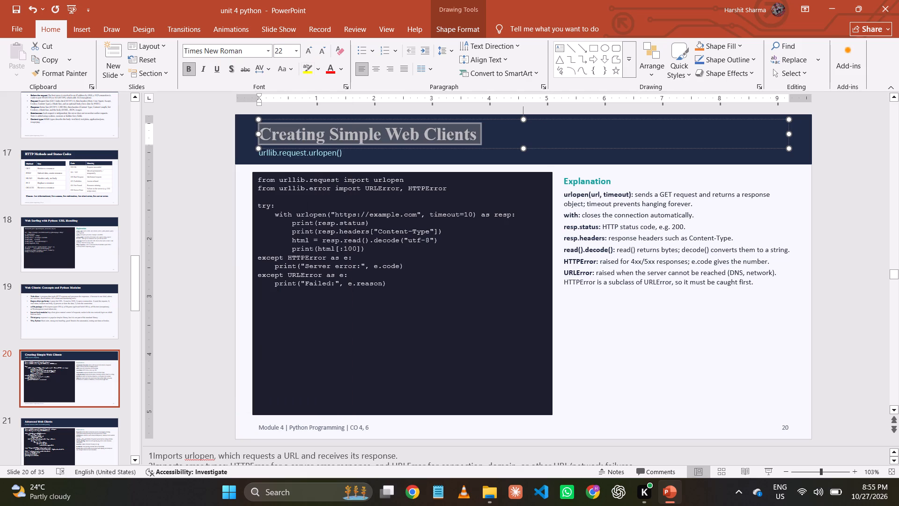
Set the slide 20 subtitle "urllib.request.urlopen()" to 12 pt Times New Roman.
left_click(324, 156)
key("ctrl+a")
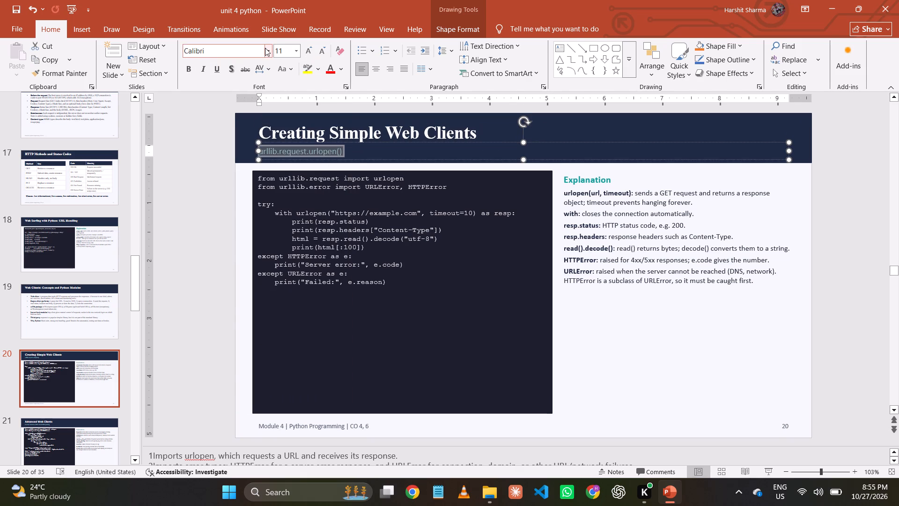
left_click(265, 49)
key("BackSpace")
type("times")
left_click(300, 82)
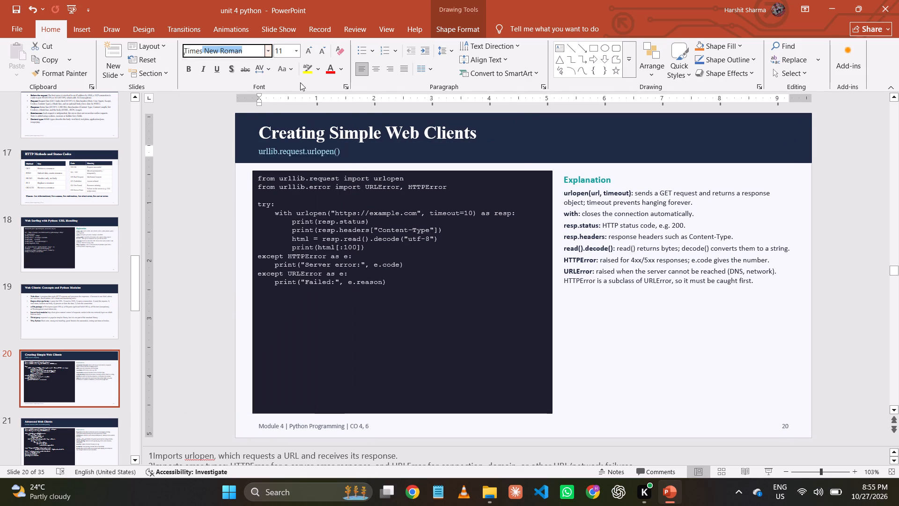
left_click(303, 51)
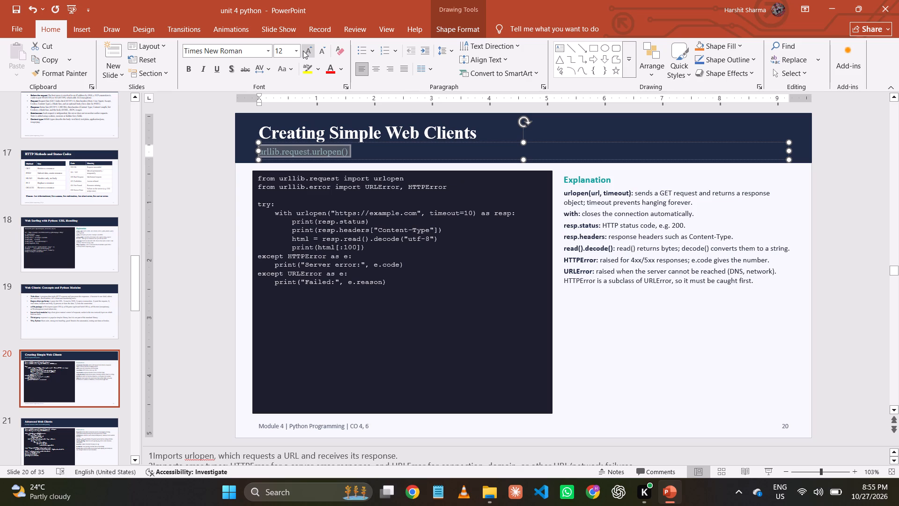
Set the whole code block on slide 20 to 12 pt Times New Roman and save the presentation.
left_click(330, 253)
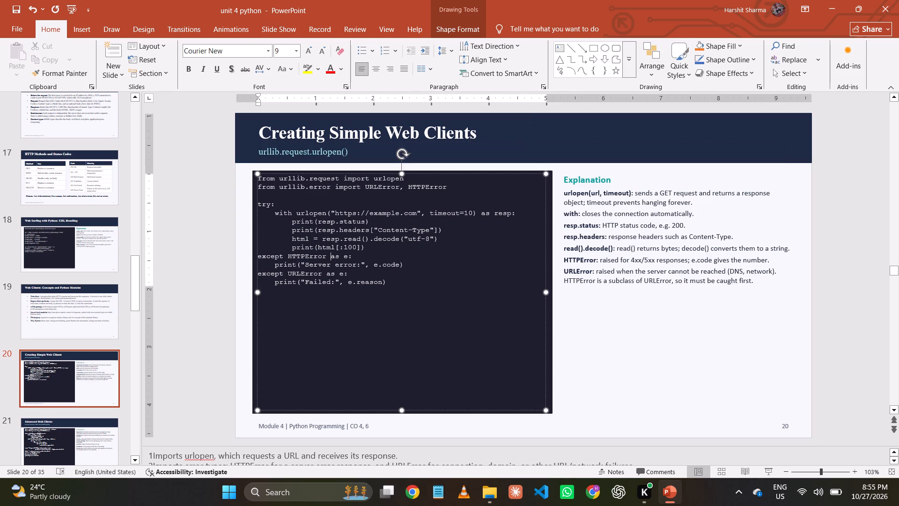
key("ctrl+a")
left_click(312, 54)
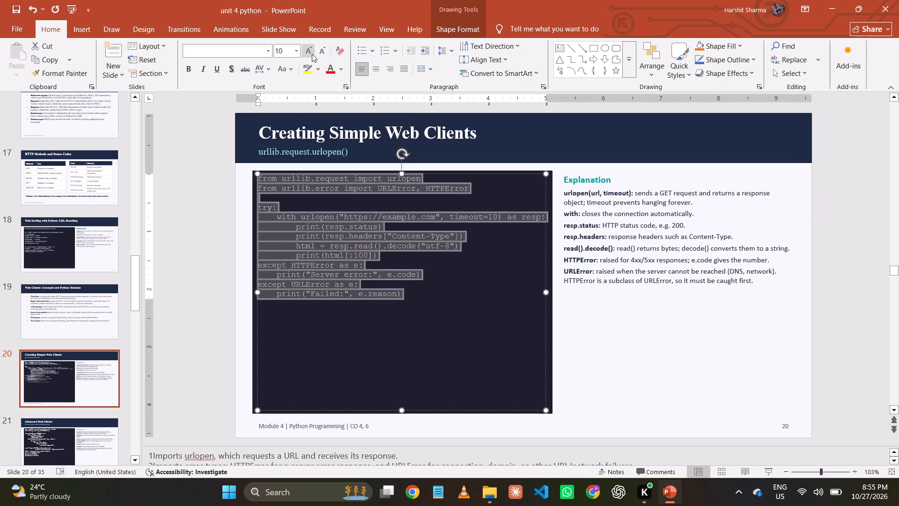
left_click(312, 54)
left_click(270, 50)
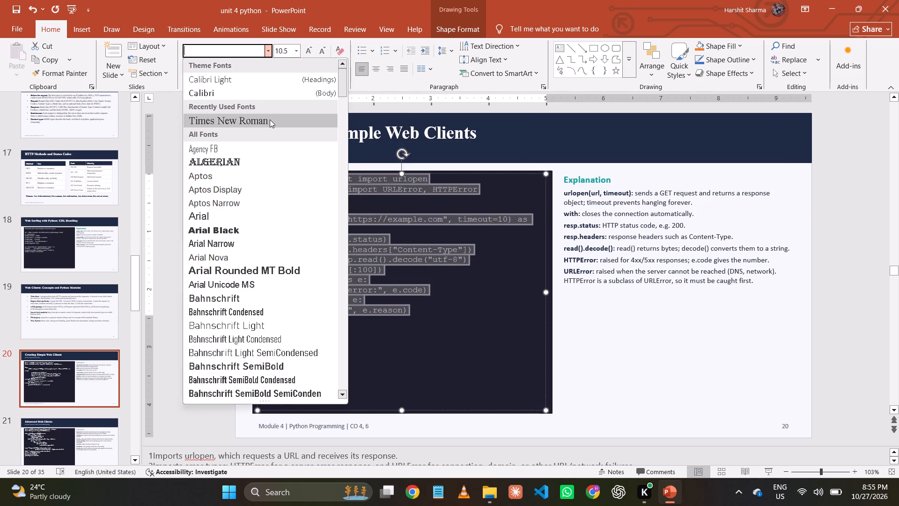
left_click(270, 119)
left_click(308, 52)
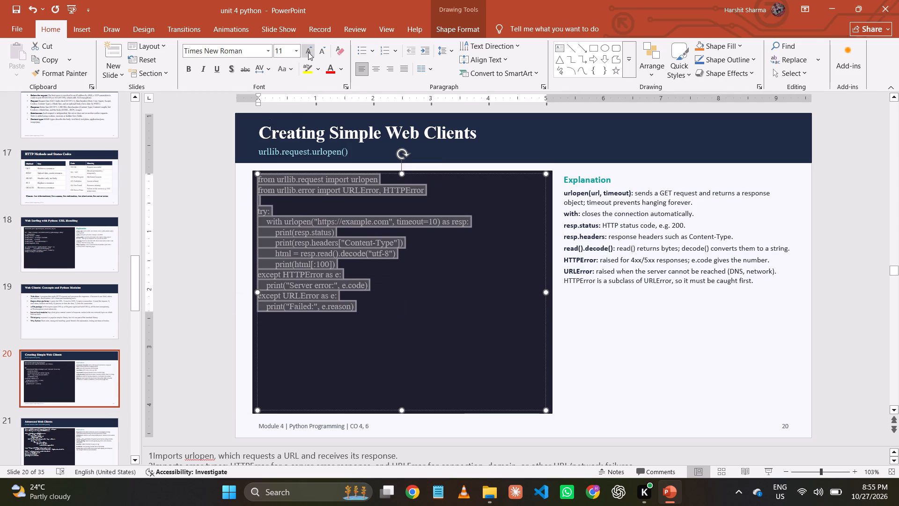
left_click(308, 52)
left_click(419, 356)
key("ctrl+s")
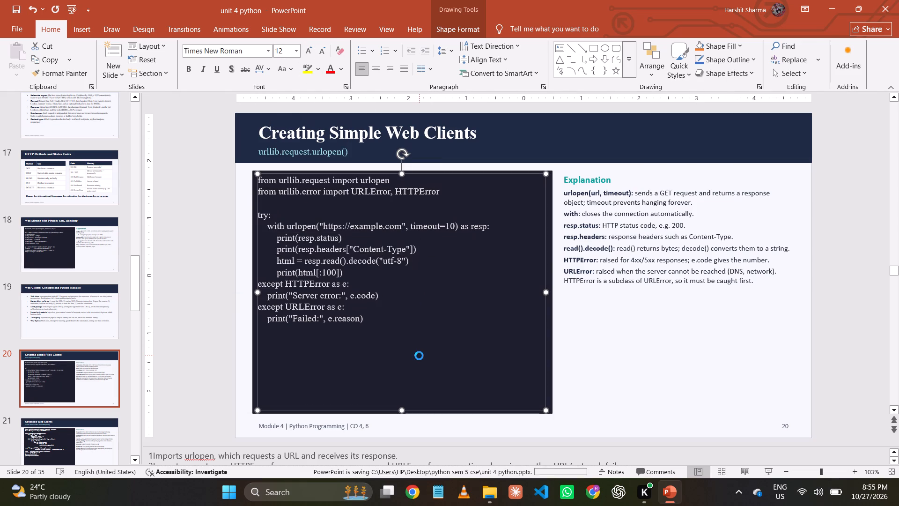
Set all the explanation text beside the slide 20 code block to 12 pt Times New Roman.
left_click(624, 270)
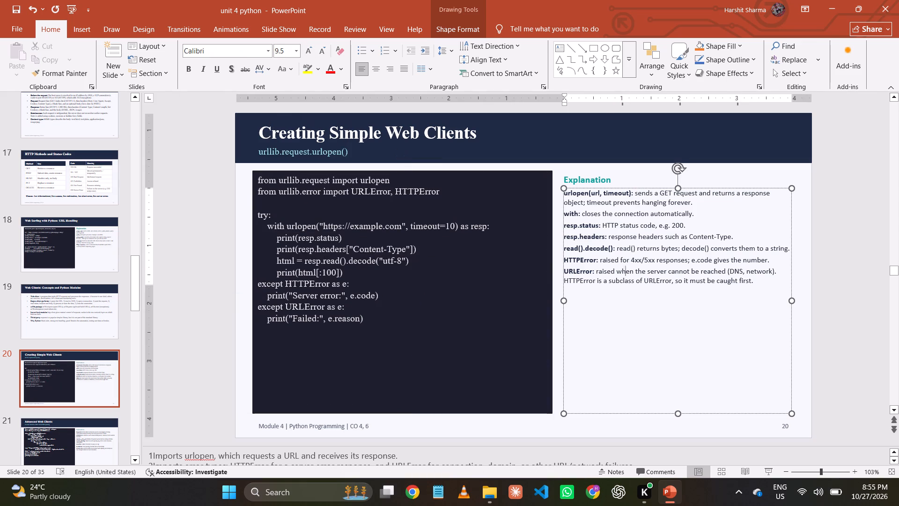
key("ctrl+a")
double_click(305, 54)
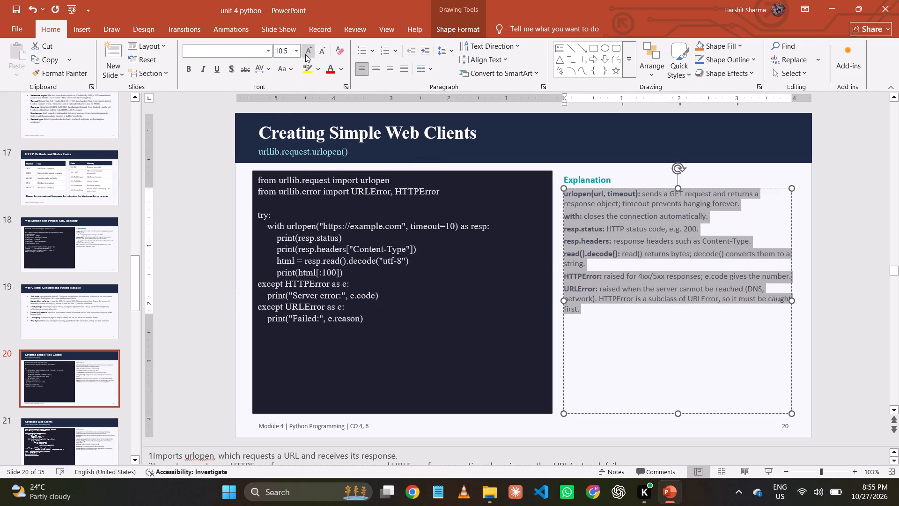
left_click(305, 54)
left_click(305, 54)
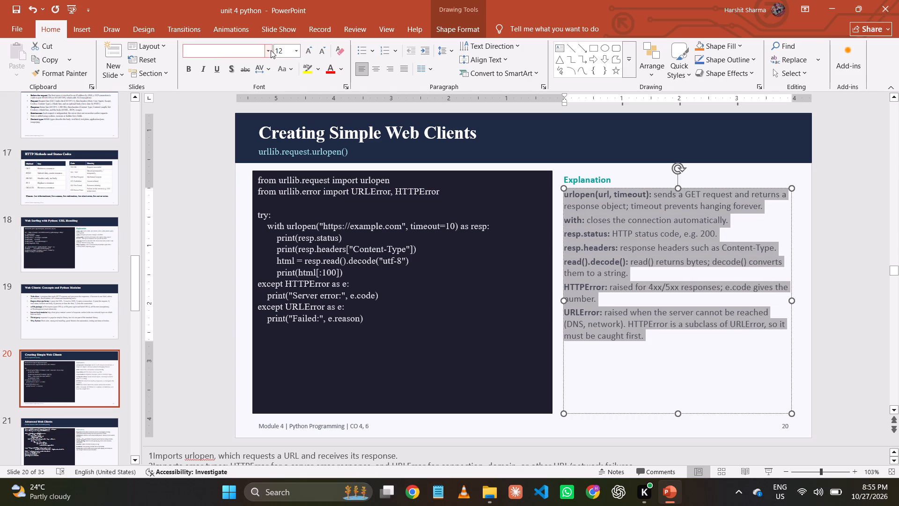
left_click(269, 49)
left_click(258, 119)
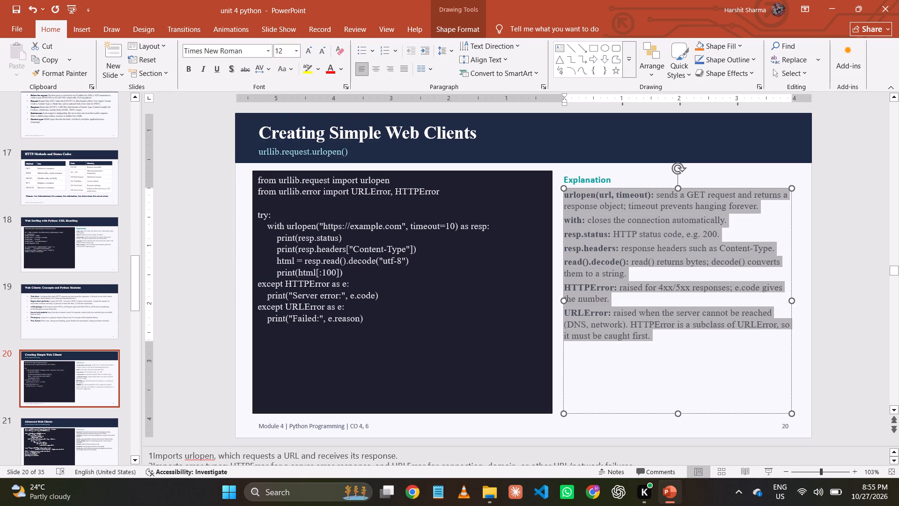
Set the "Explanation" heading on slide 20 to 16 pt Times New Roman.
left_click(593, 180)
key("ctrl+a")
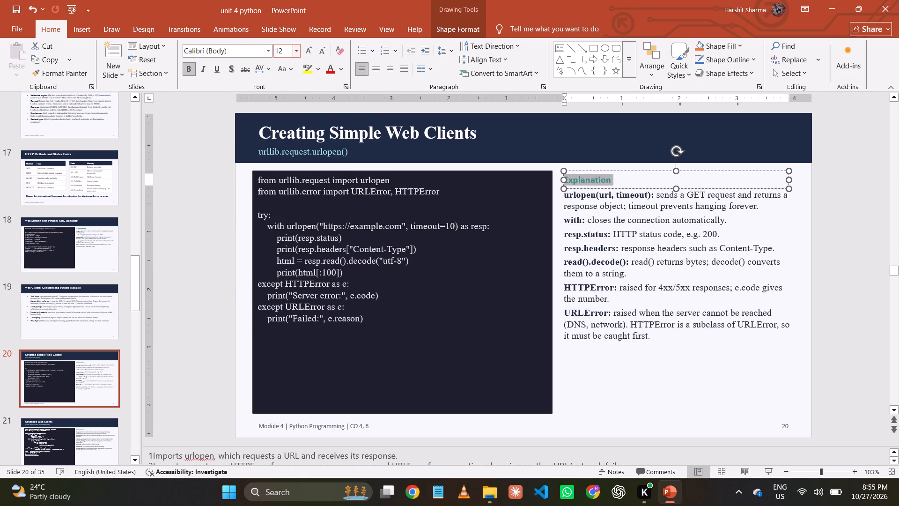
double_click(304, 47)
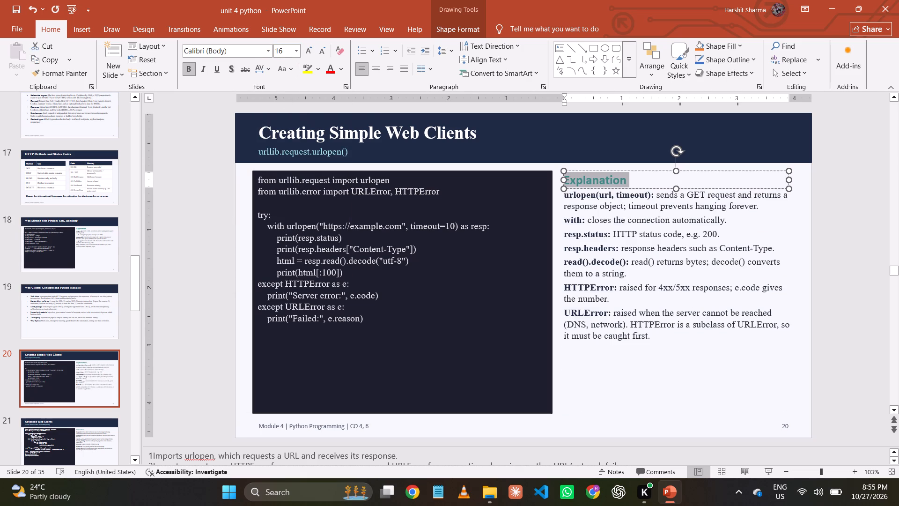
left_click(267, 53)
left_click(242, 119)
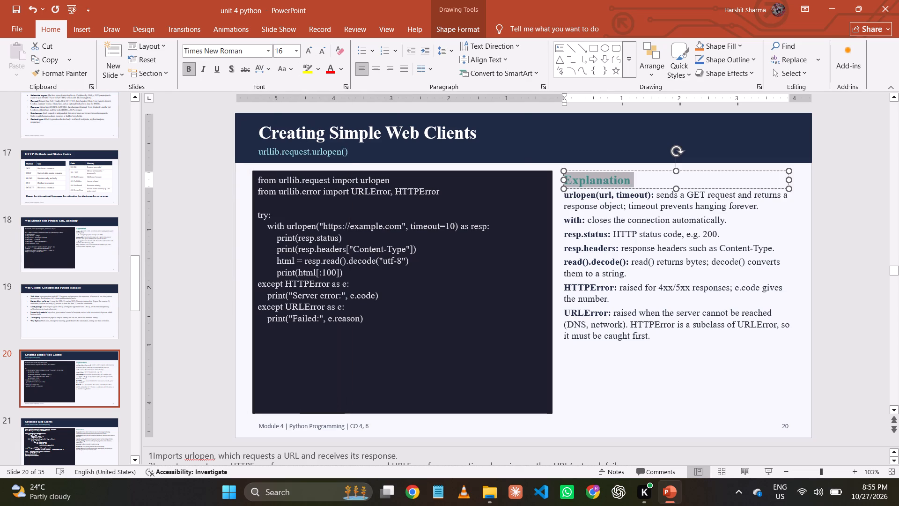
left_click(335, 146)
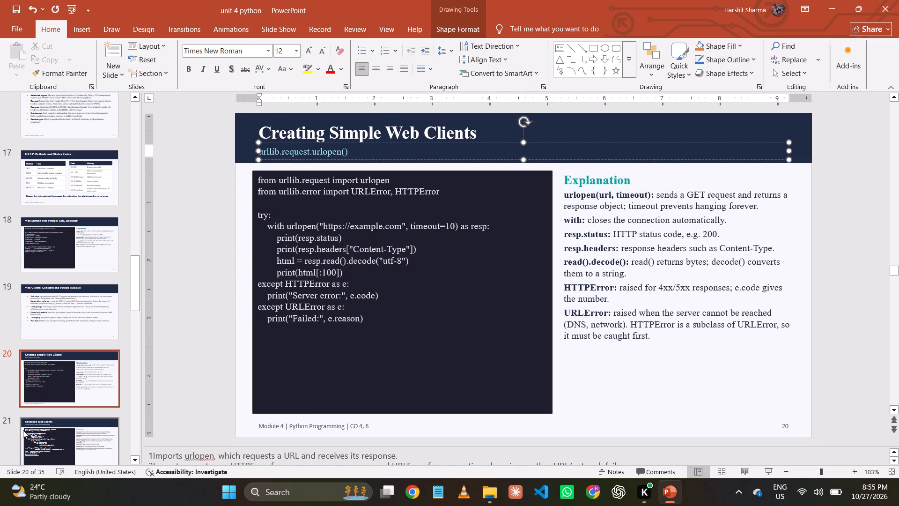
Save the presentation and change the font of the slide 21 title "Advanced Web Clients" to Times New Roman.
left_click(52, 458)
key("ctrl+s")
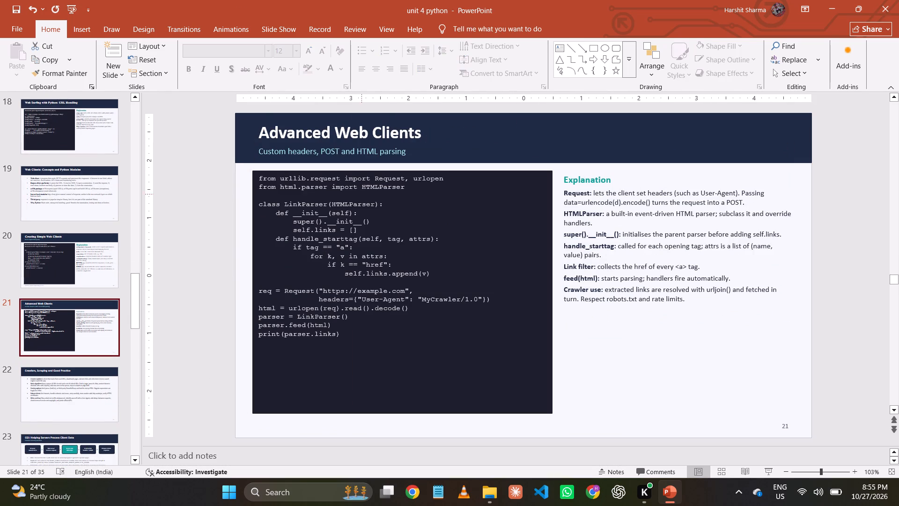
left_click(352, 132)
key("ctrl+a")
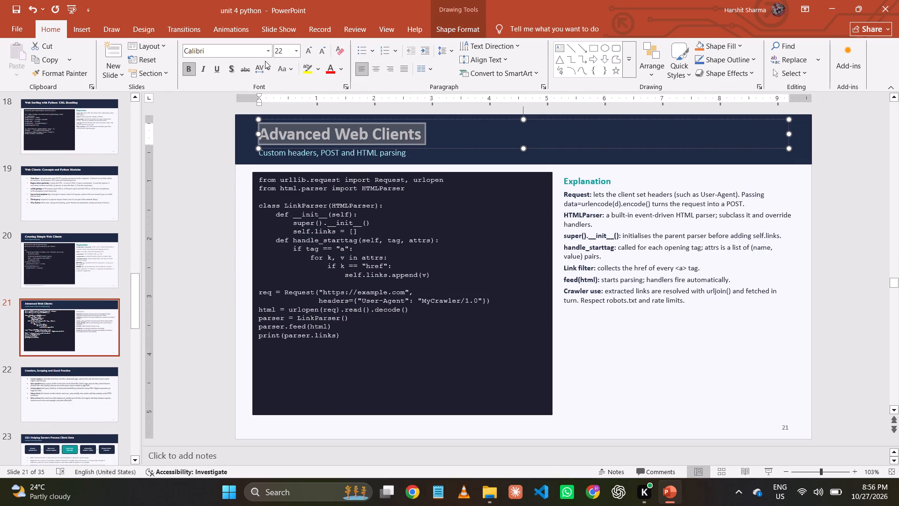
left_click(268, 53)
key("BackSpace")
type("times")
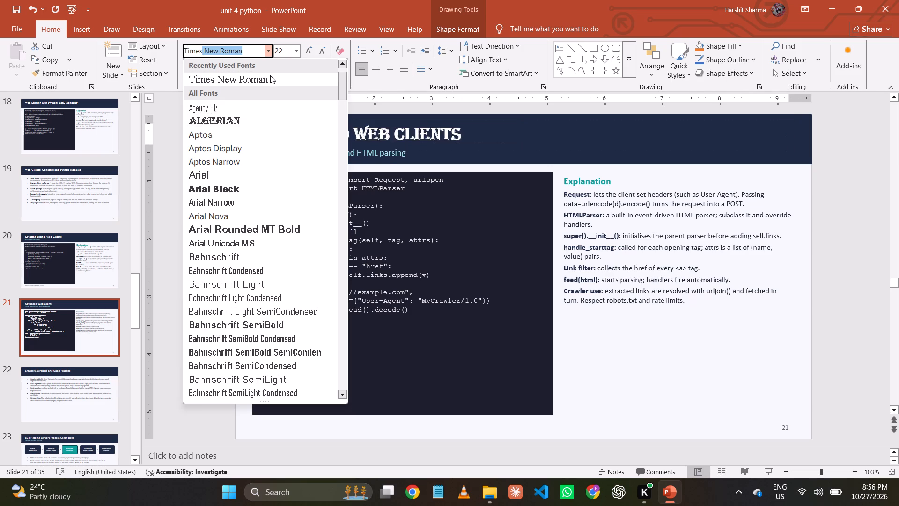
left_click(270, 75)
Change the font of the slide 21 subtitle "Custom headers, POST and HTML parsing" to Times New Roman.
left_click(326, 156)
key("ctrl+a")
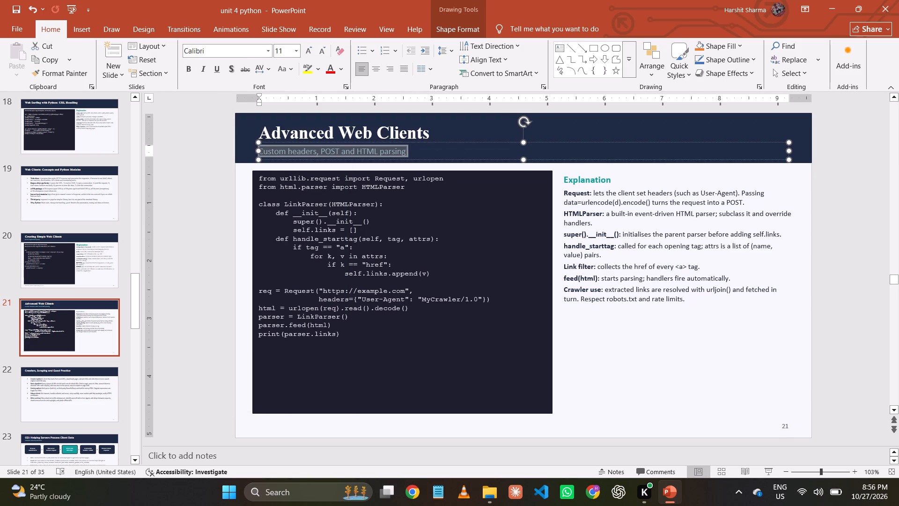
left_click(267, 52)
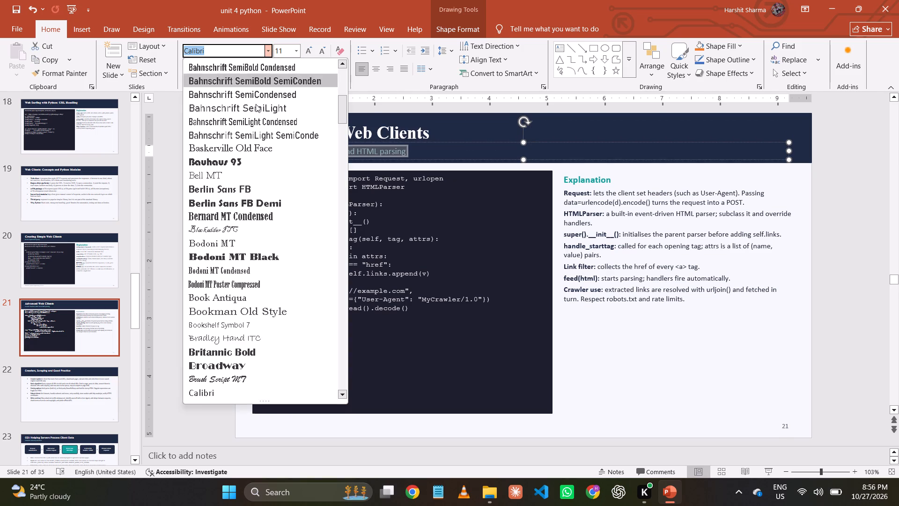
key("BackSpace")
type("times")
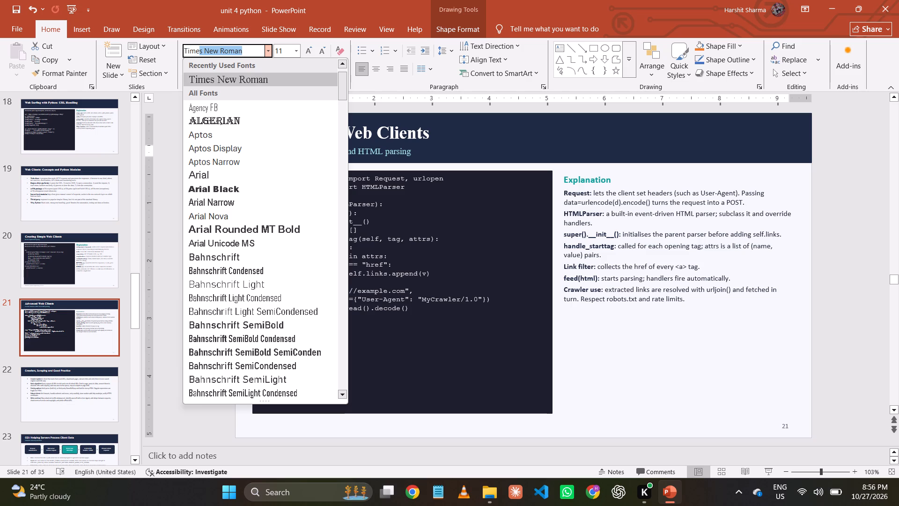
left_click(292, 76)
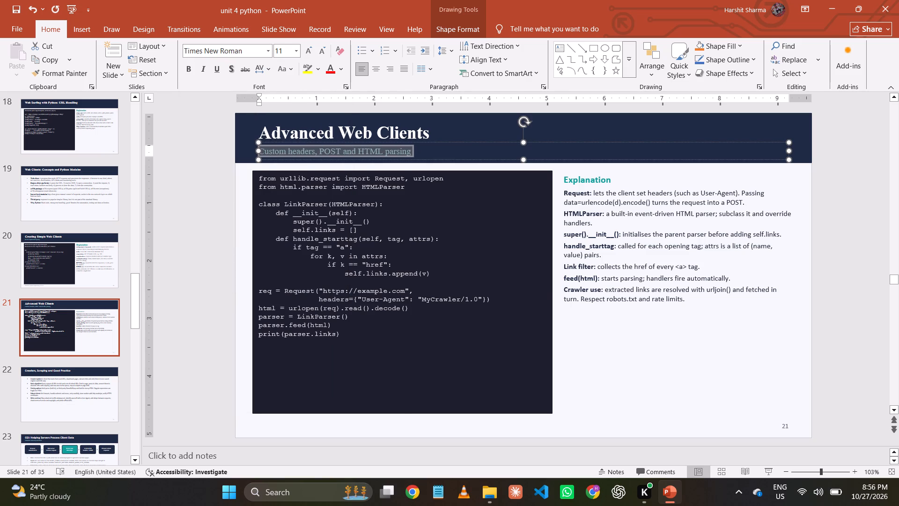
Set the whole code block on slide 21 to 12 pt Times New Roman.
left_click(313, 213)
key("ctrl+a")
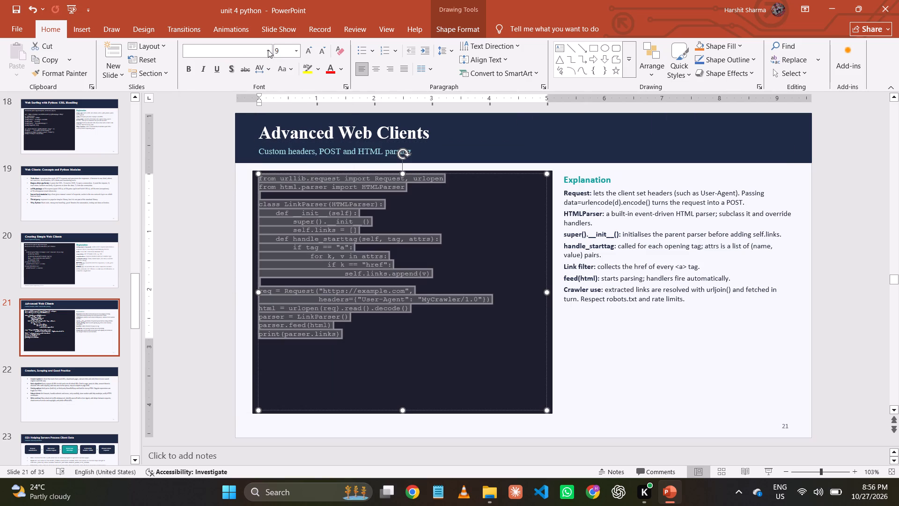
left_click(268, 50)
left_click(253, 123)
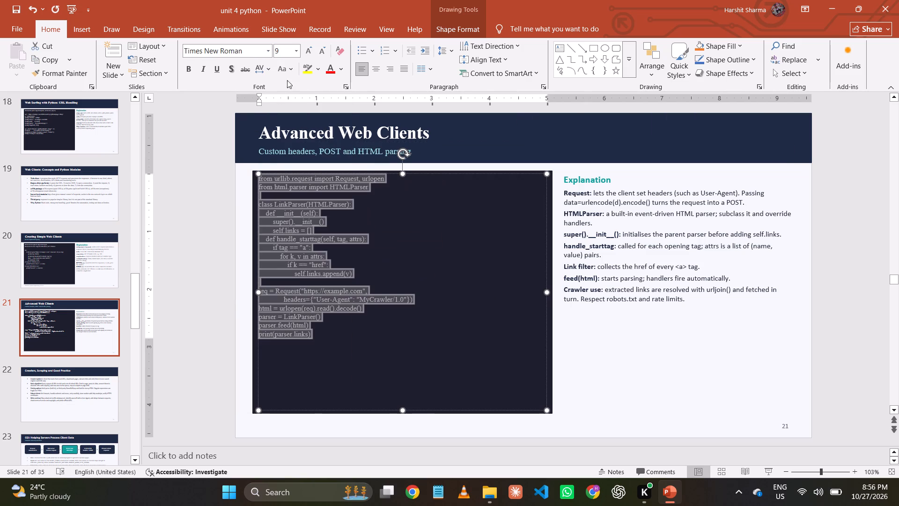
triple_click(303, 48)
left_click(303, 48)
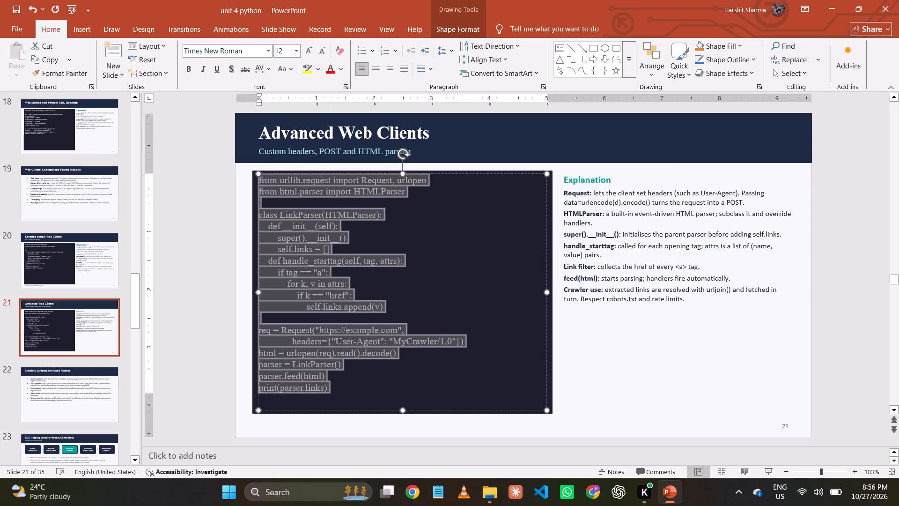
Set all the explanation text beside the slide 21 code block to 12 pt Times New Roman.
left_click(605, 246)
key("ctrl+a")
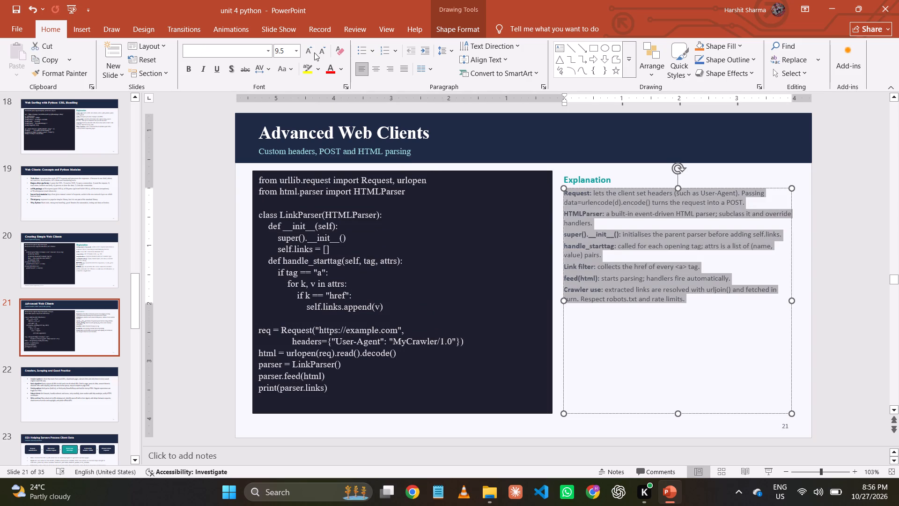
double_click(314, 52)
left_click(313, 52)
left_click(313, 52)
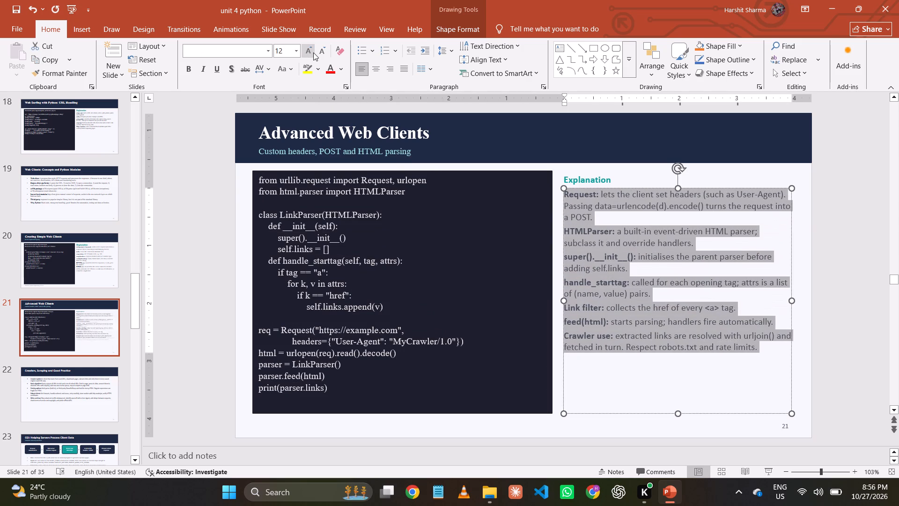
left_click(265, 52)
left_click(267, 121)
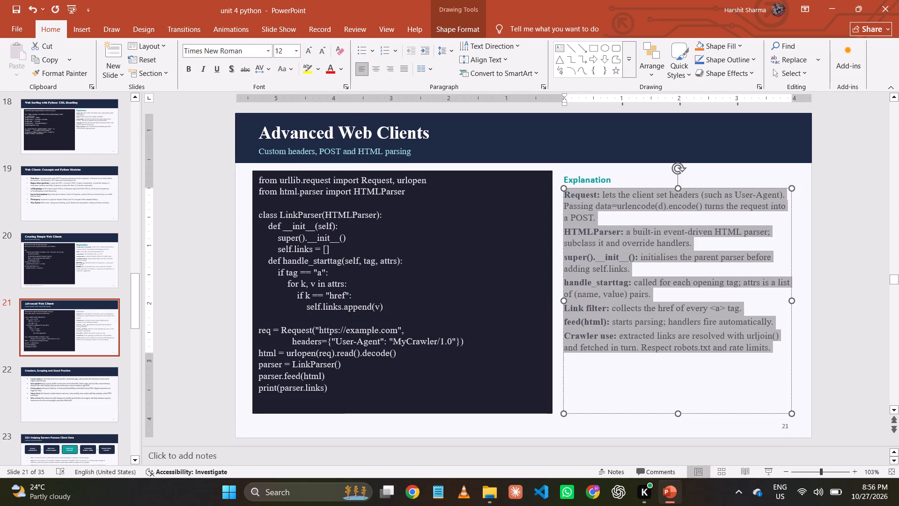
Set the "Explanation" heading on slide 21 to 16 pt Times New Roman and save the presentation.
left_click(603, 177)
key("ctrl+a")
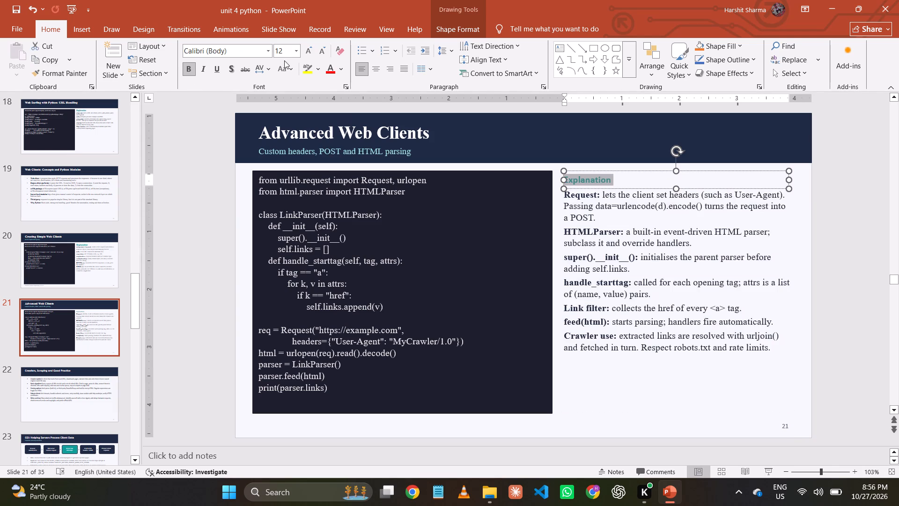
left_click(268, 51)
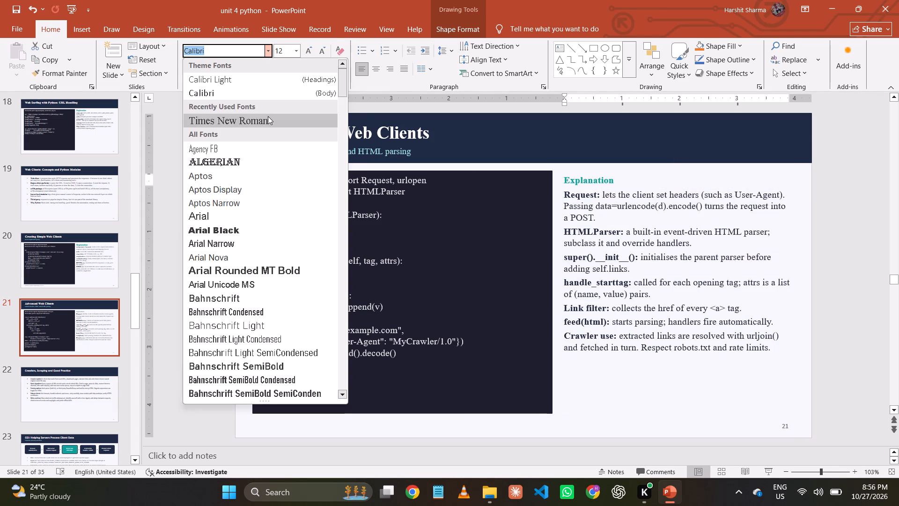
left_click(268, 116)
double_click(309, 51)
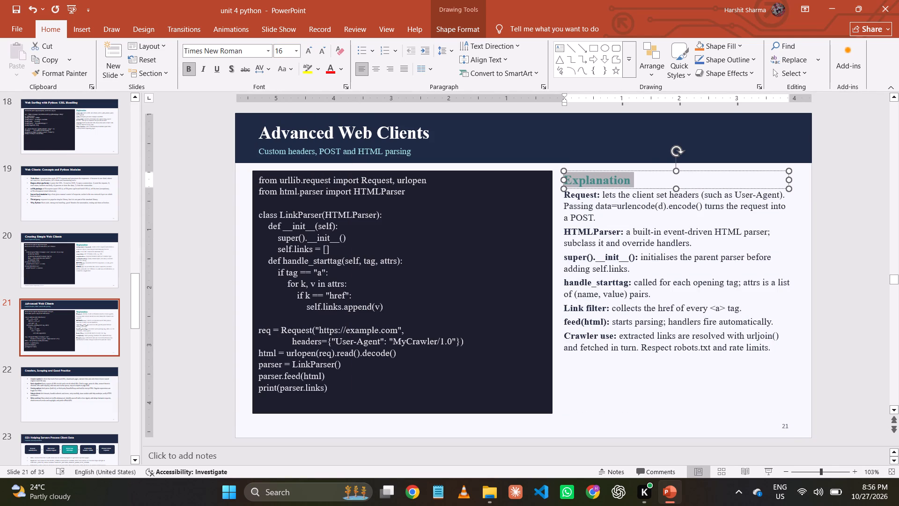
left_click(178, 169)
key("ctrl+s")
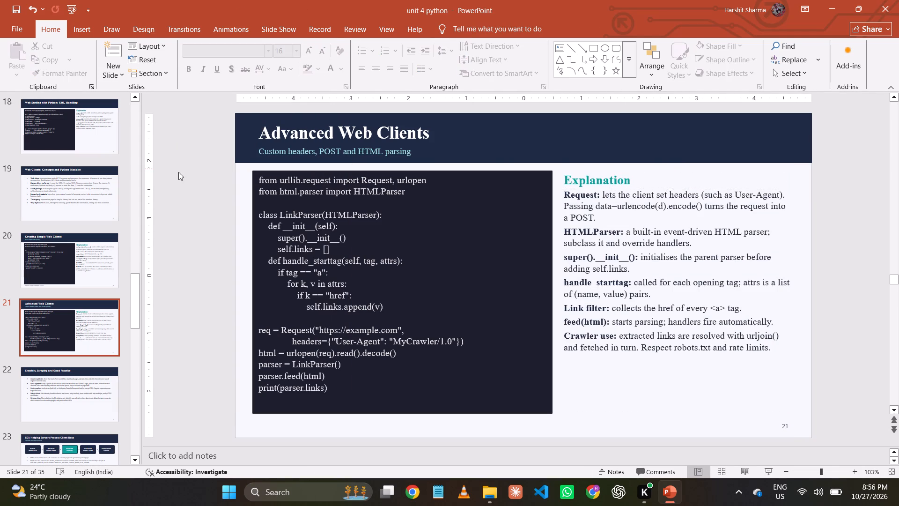
Set all the bulleted body text on slide 22 to 16 pt Times New Roman.
left_click(60, 369)
left_click(339, 279)
key("ctrl+a")
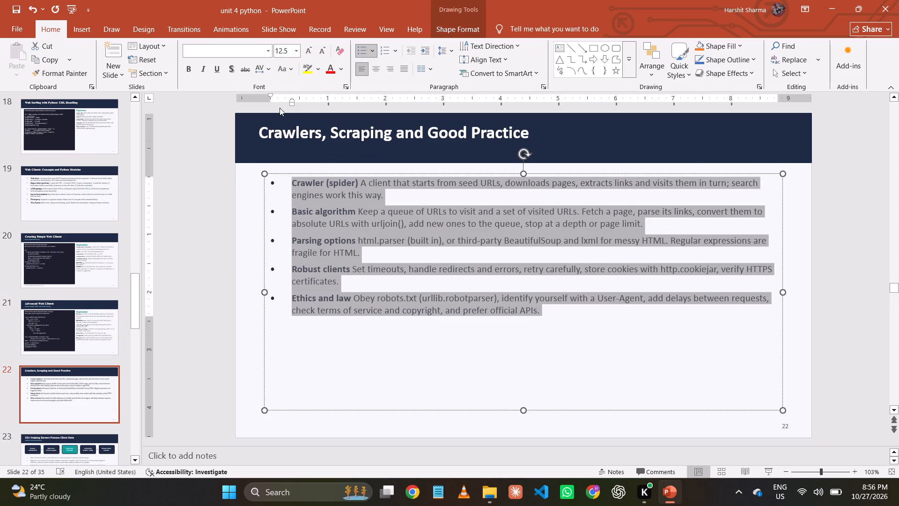
double_click(303, 45)
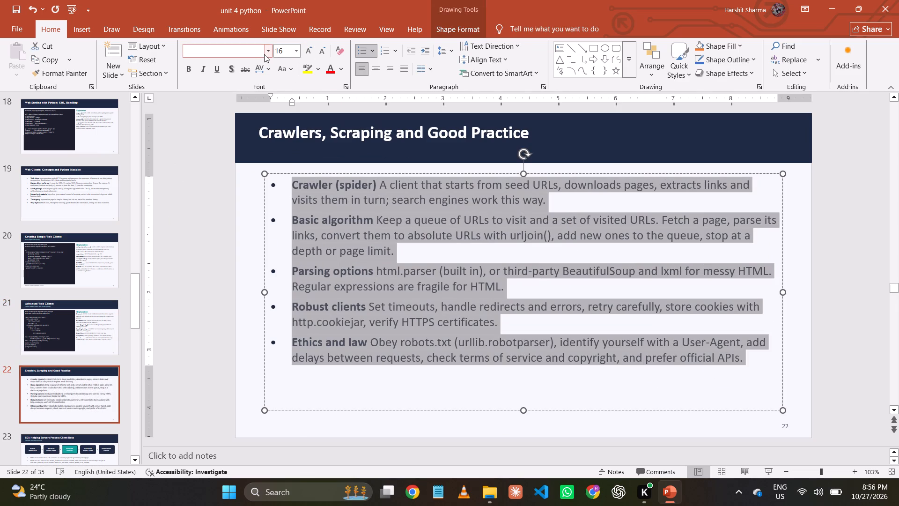
left_click(264, 54)
left_click(267, 52)
left_click(270, 121)
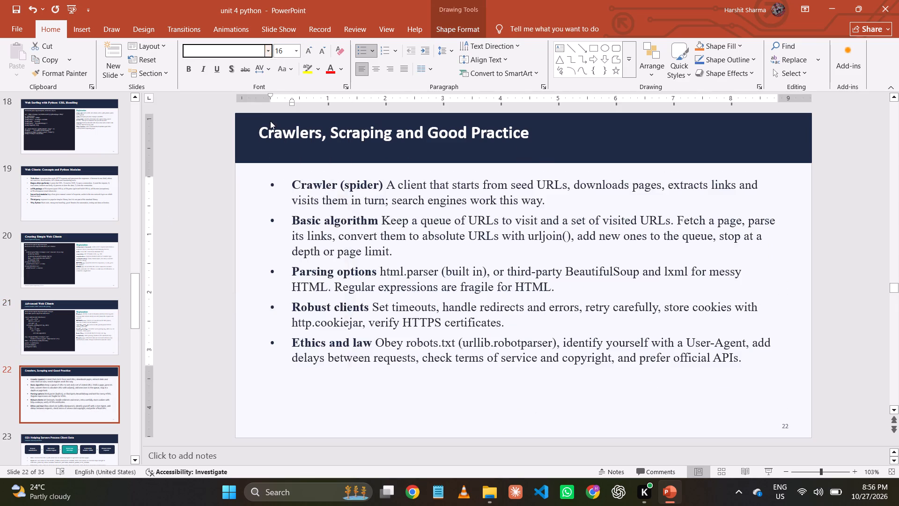
Set the title of slide 22 to 24 pt Times New Roman.
left_click(341, 131)
key("ctrl+a")
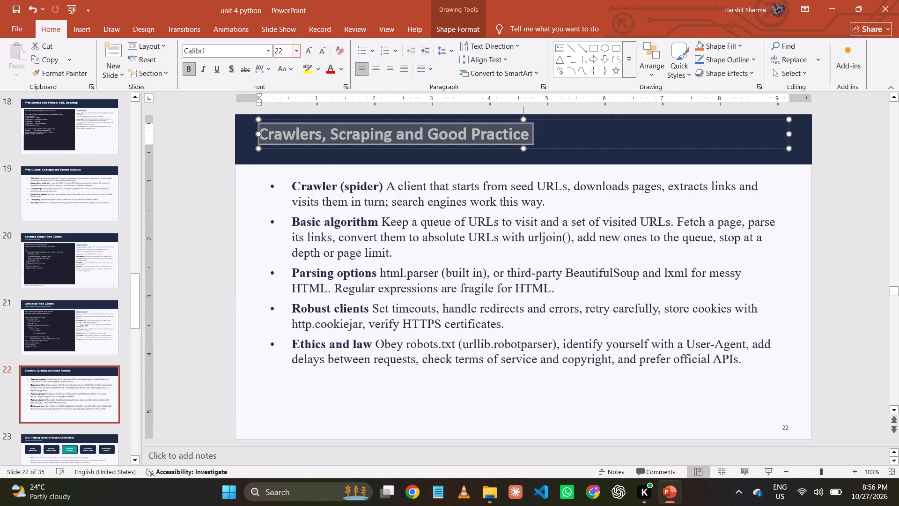
left_click(310, 53)
left_click(265, 51)
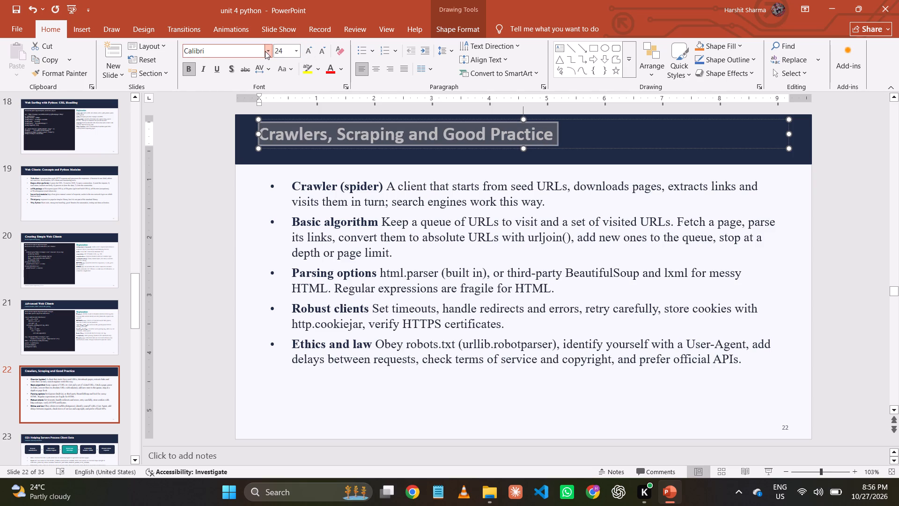
key("BackSpace")
type("times")
left_click(279, 82)
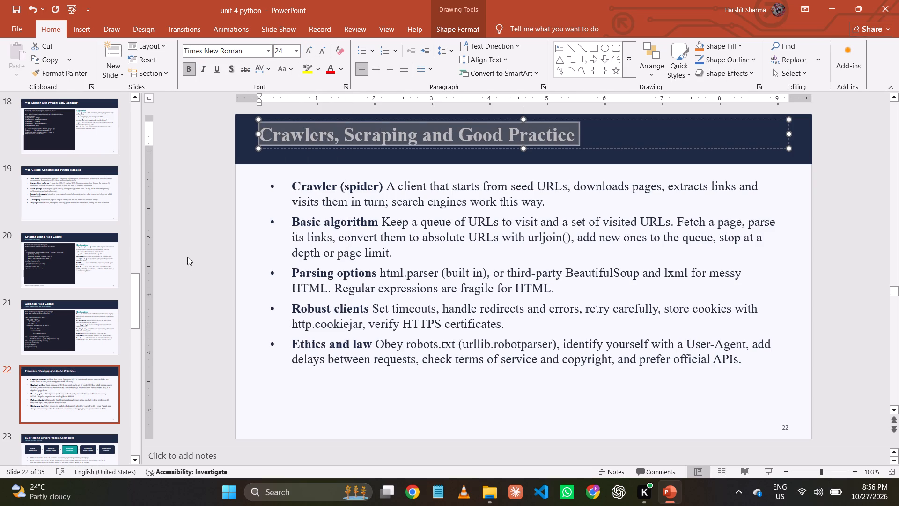
Set the title of slide 23, "CGI: Helping Servers Process Client Data", to 24 pt Times New Roman.
left_click(63, 395)
scroll(122, 404, "down", 2)
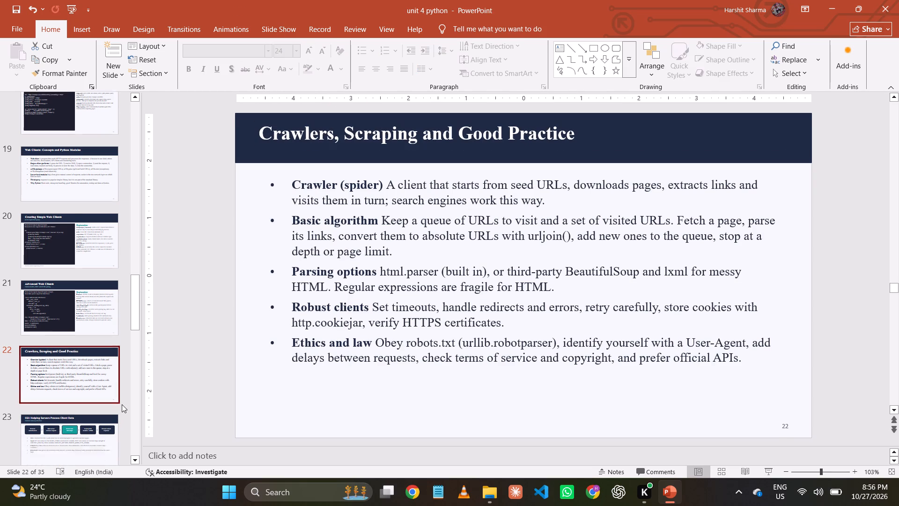
scroll(122, 404, "down", 1)
left_click(95, 389)
left_click(401, 134)
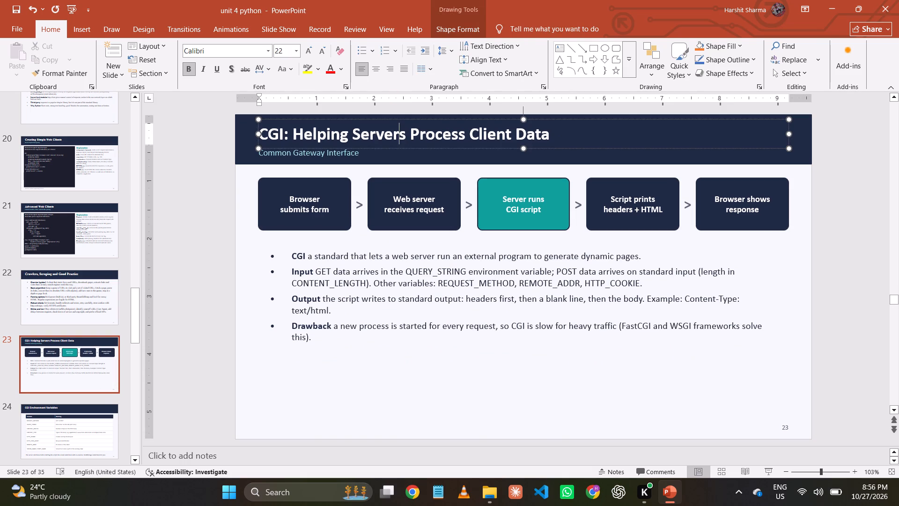
key("ctrl+a")
left_click(310, 50)
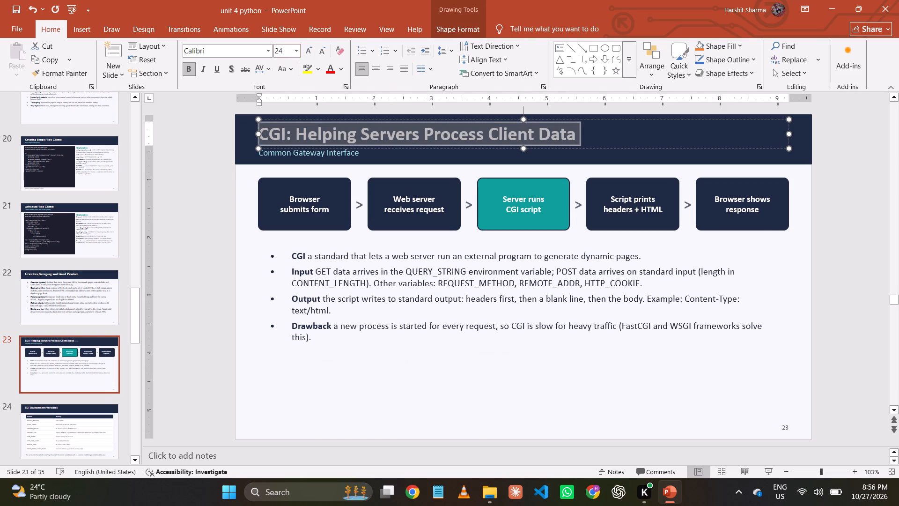
left_click(269, 48)
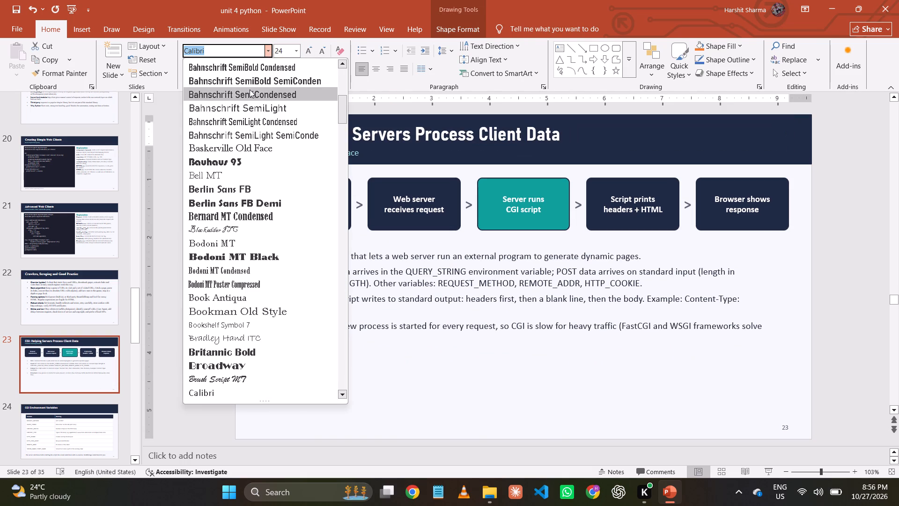
key("BackSpace")
type("times")
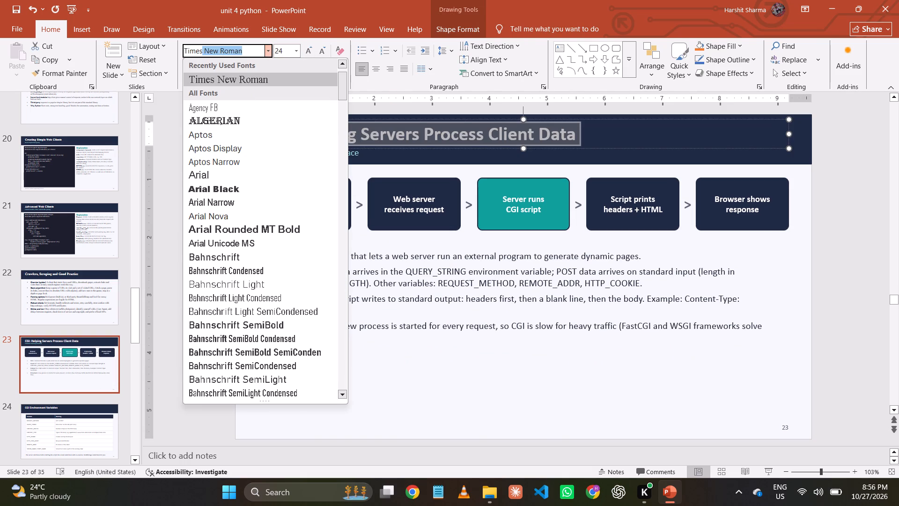
left_click(243, 80)
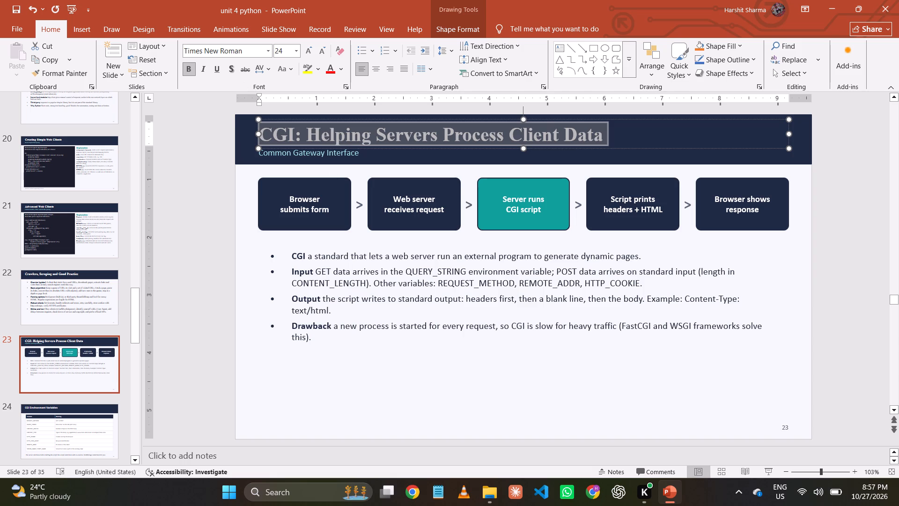
Set the "Common Gateway Interface" subtitle on slide 23 to 12 pt Times New Roman.
left_click(337, 157)
key("ctrl+a")
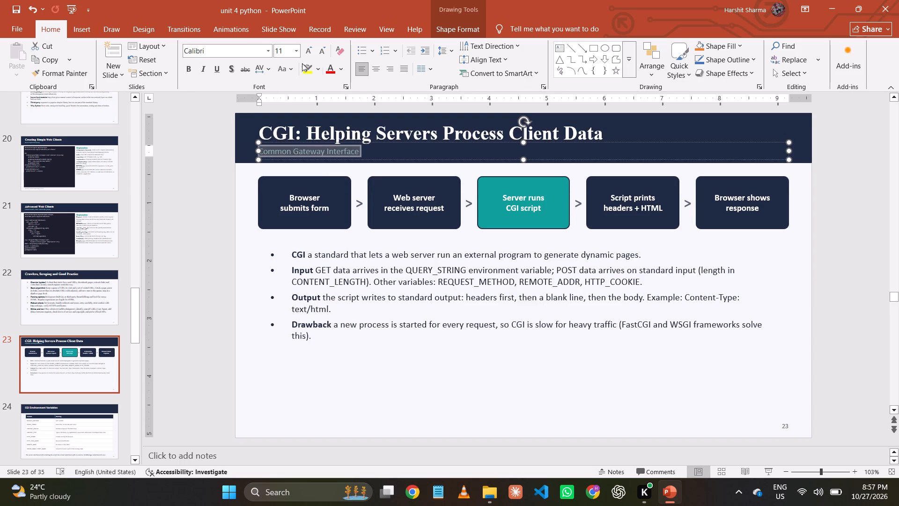
left_click(309, 50)
left_click(265, 52)
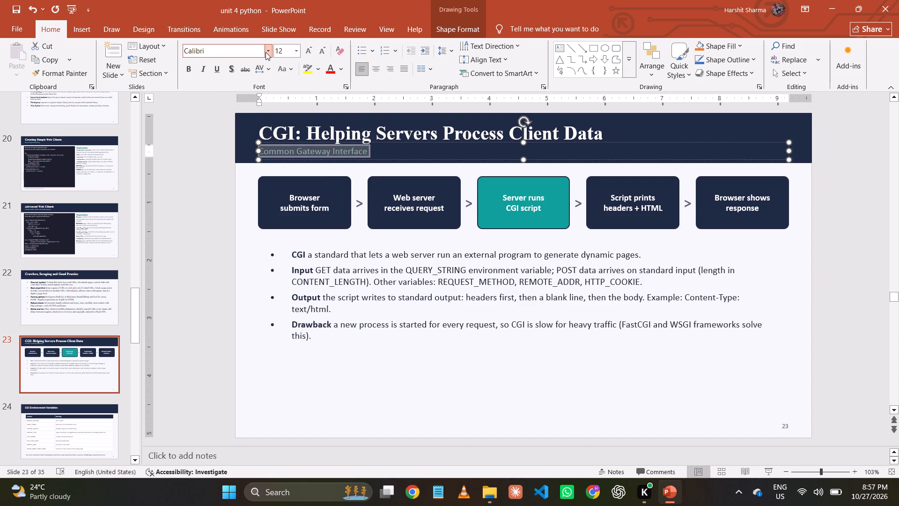
key("BackSpace")
type("times")
left_click(265, 79)
Select every object on slide 23 and apply Times New Roman to all of them at once.
left_click(301, 210)
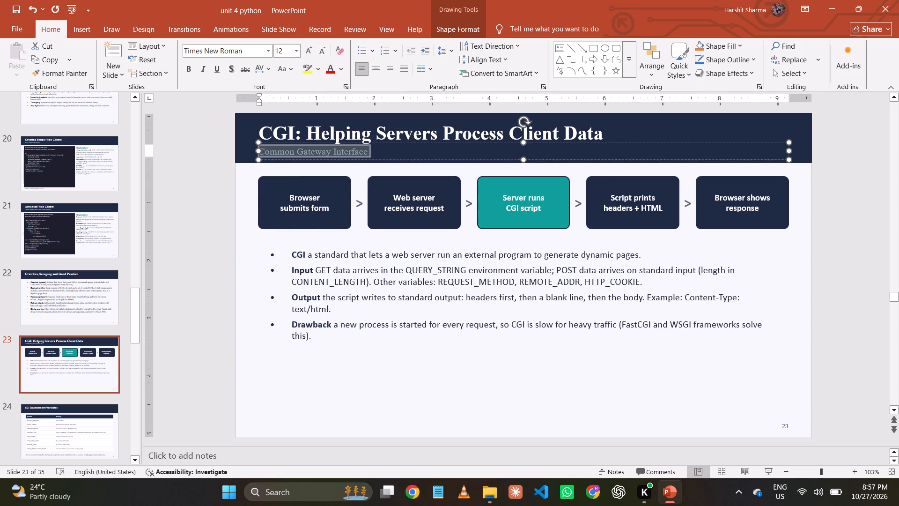
left_click(286, 393)
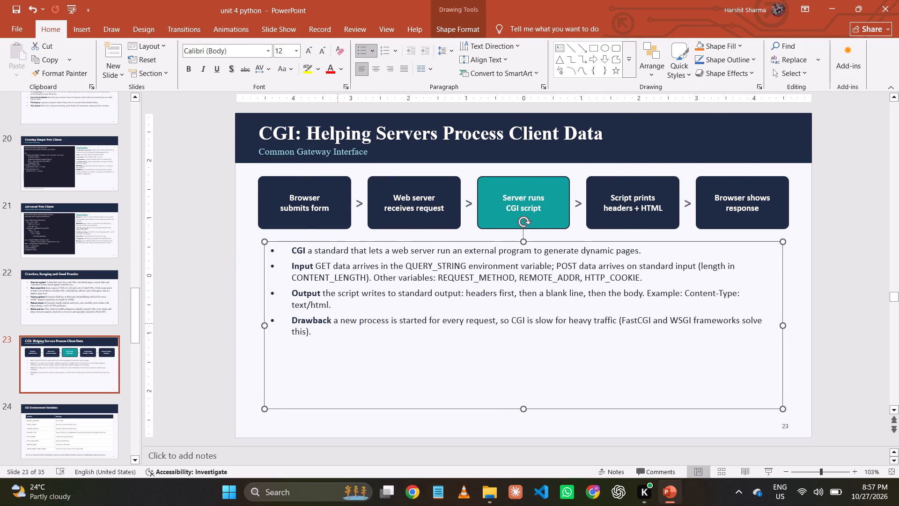
key("ctrl+a")
left_click(268, 49)
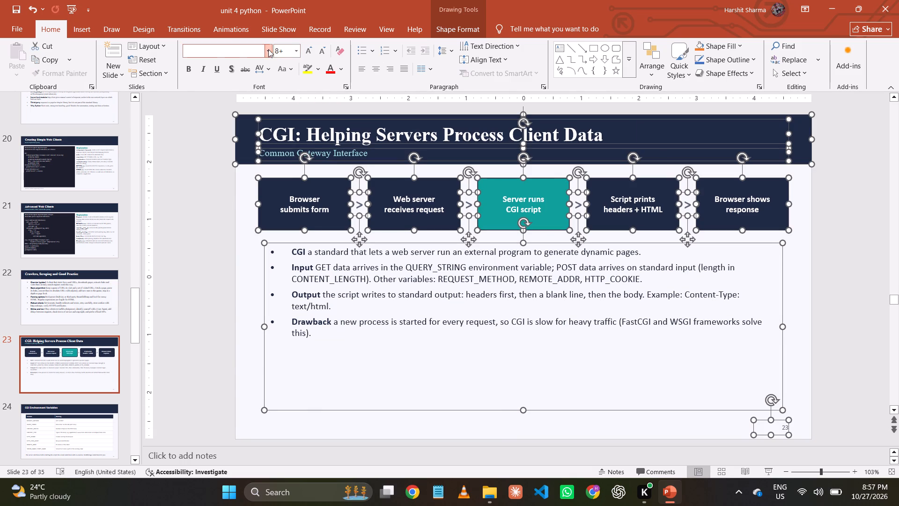
left_click(245, 124)
Set all the bulleted body text on slide 23 to 14 pt Times New Roman.
left_click(370, 307)
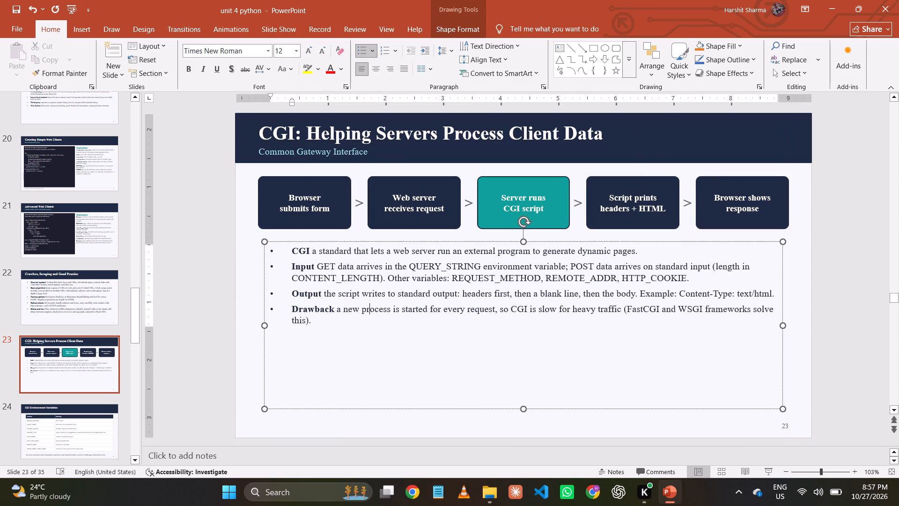
key("ctrl+a")
left_click(308, 47)
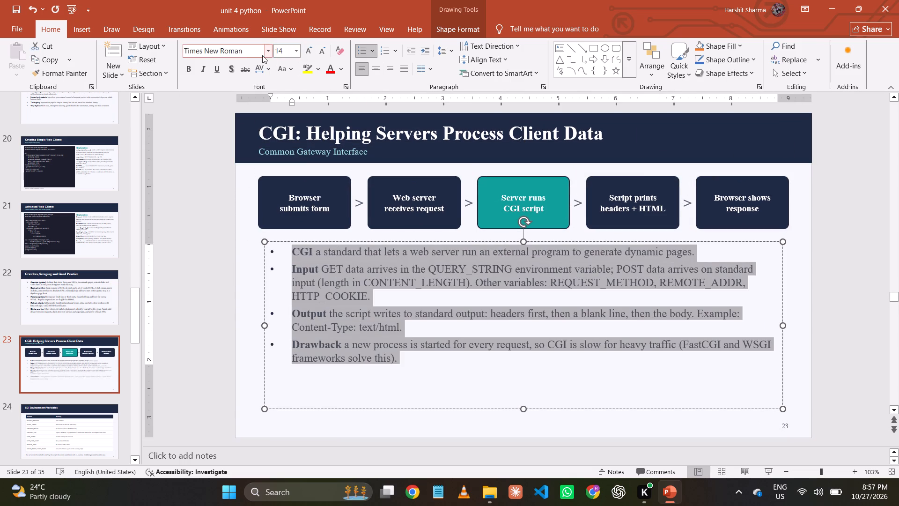
left_click(267, 53)
left_click(272, 117)
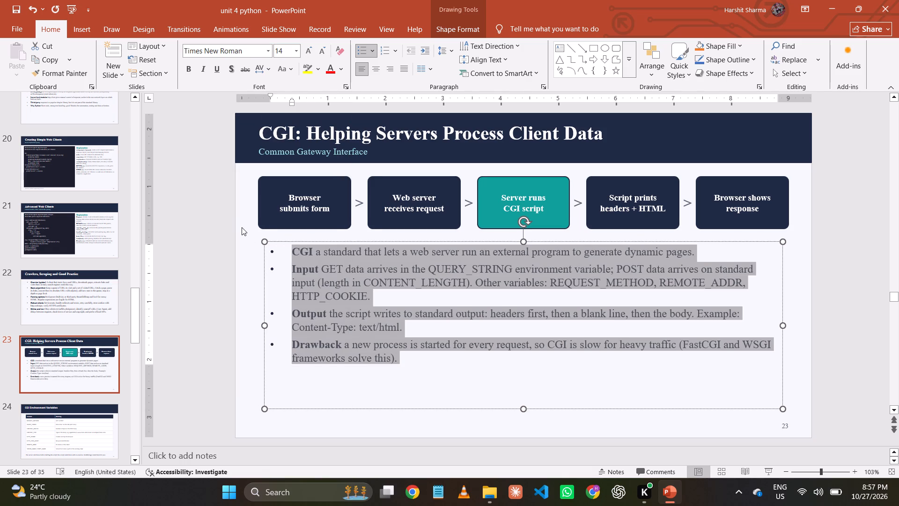
Enlarge the text of the slide 23 process boxes and arrows two size steps to 14+ in Times New Roman, and save the presentation.
left_click(242, 227)
left_click(251, 180)
left_click_drag(246, 174, 558, 225)
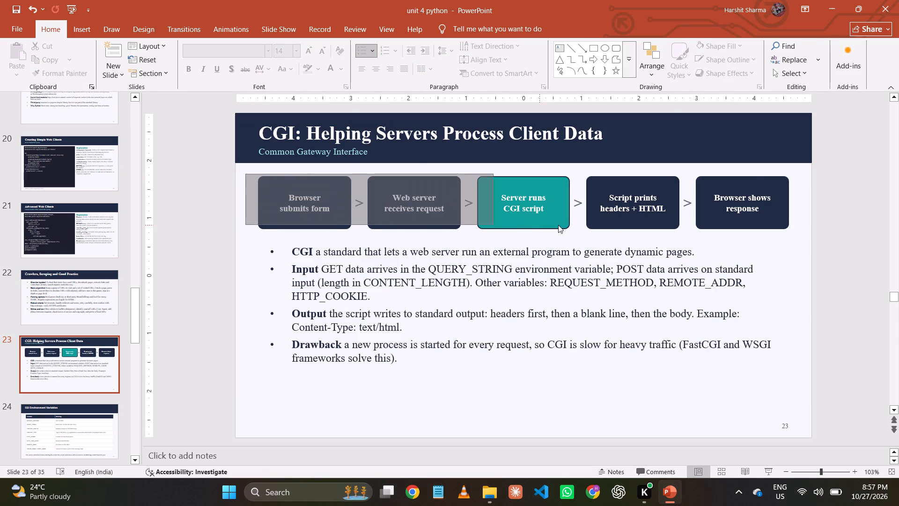
left_click_drag(558, 225, 798, 232)
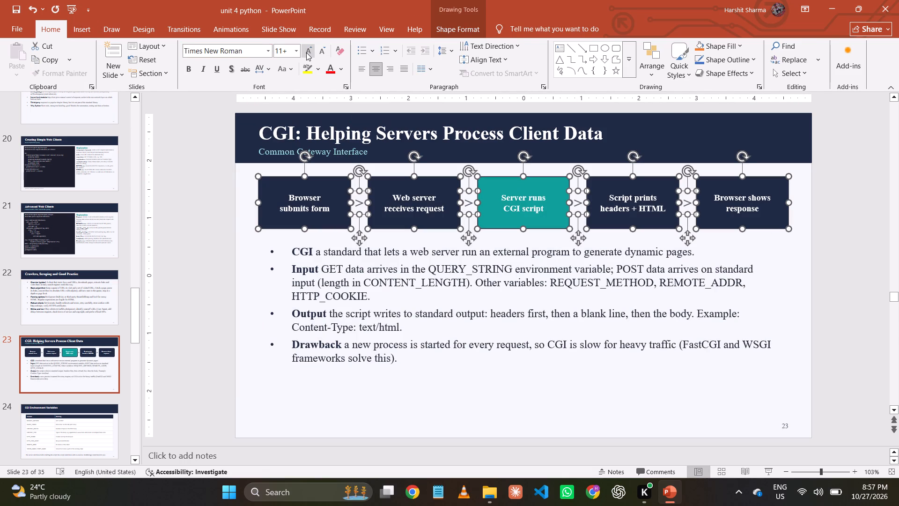
left_click(306, 52)
left_click(306, 52)
left_click(265, 50)
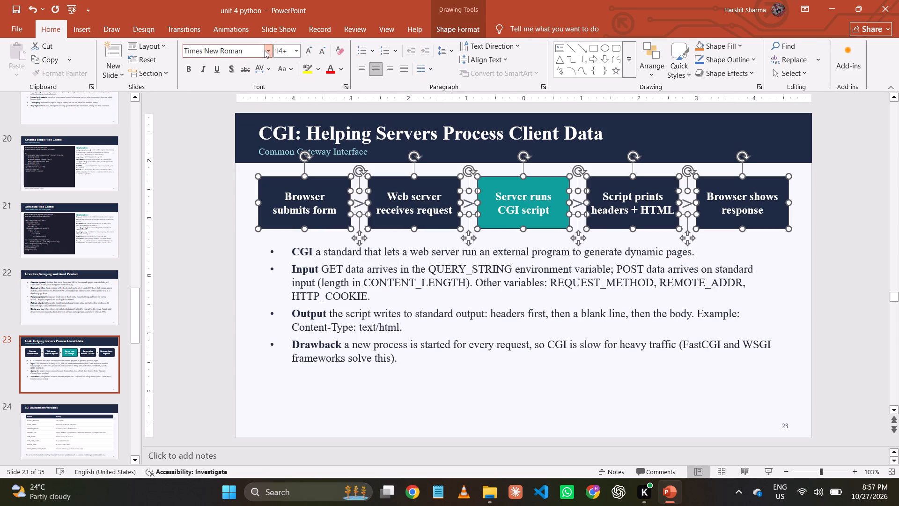
left_click(271, 121)
left_click(195, 190)
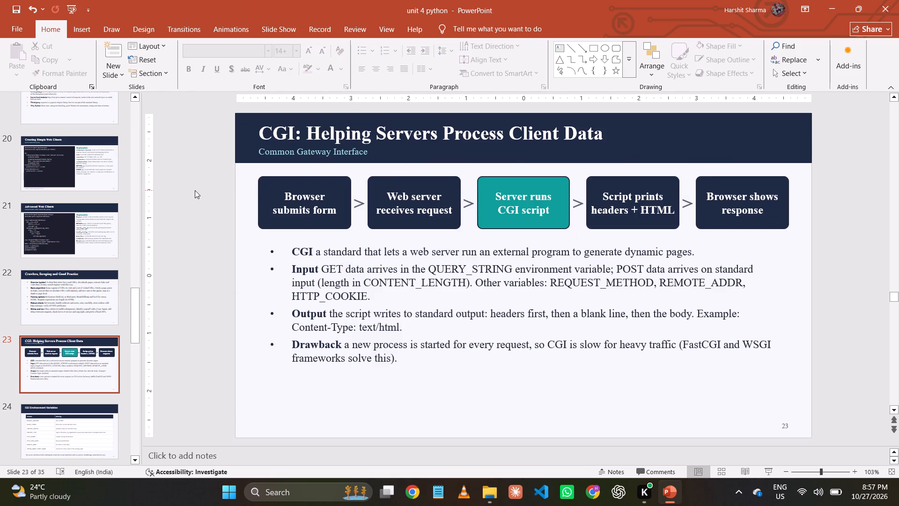
key("ctrl+s")
Select every object on slide 24, "CGI Environment Variables", and apply Times New Roman.
left_click(35, 435)
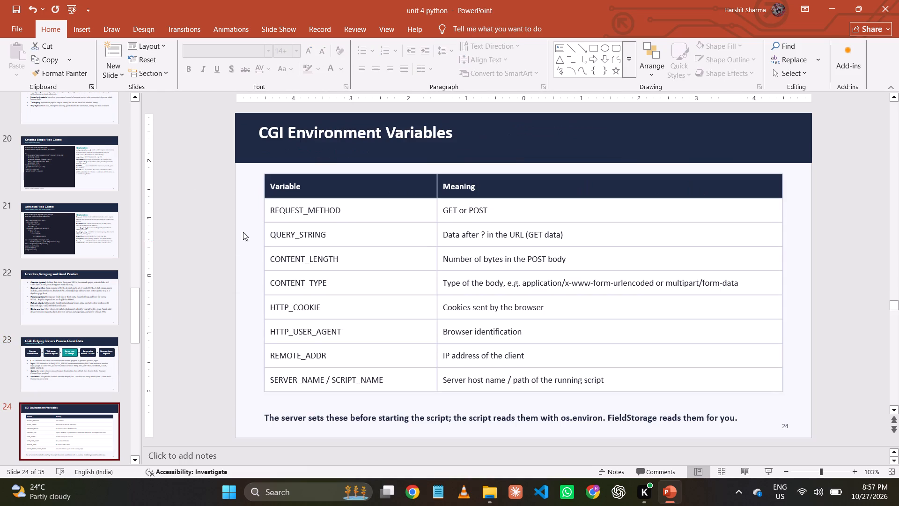
left_click(272, 180)
key("ctrl+s")
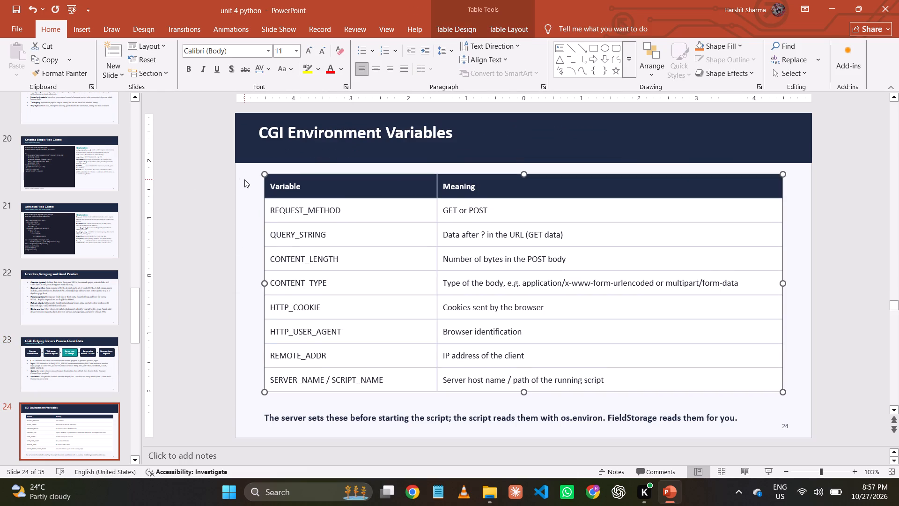
key("ctrl+a")
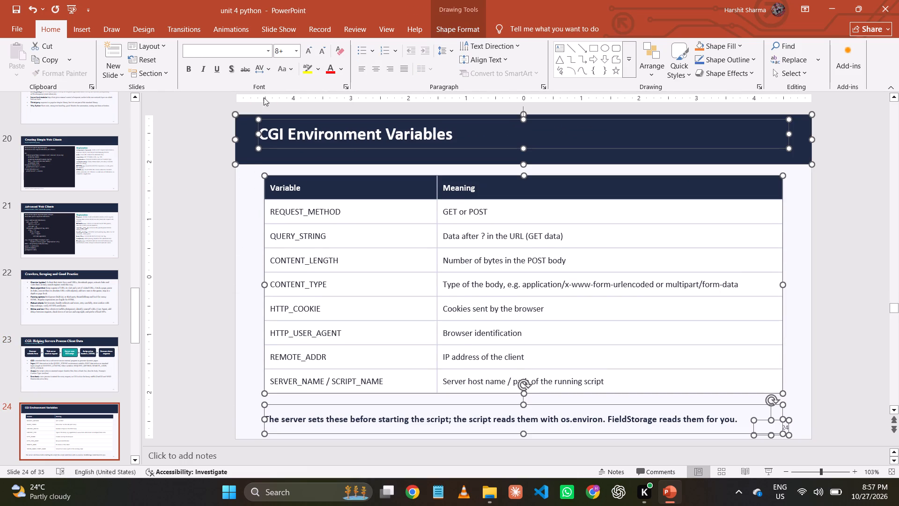
left_click(269, 53)
left_click(256, 120)
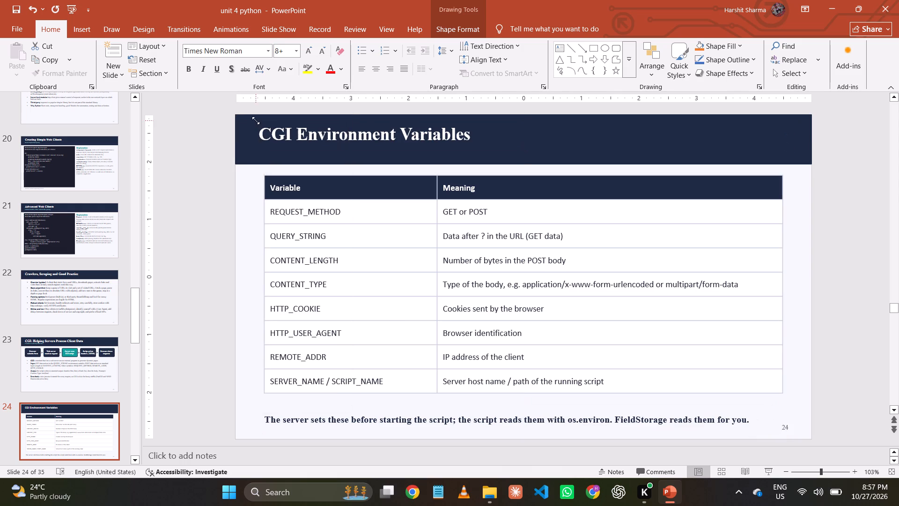
Enlarge the title of slide 24 to 28 pt.
left_click(356, 134)
key("ctrl+a")
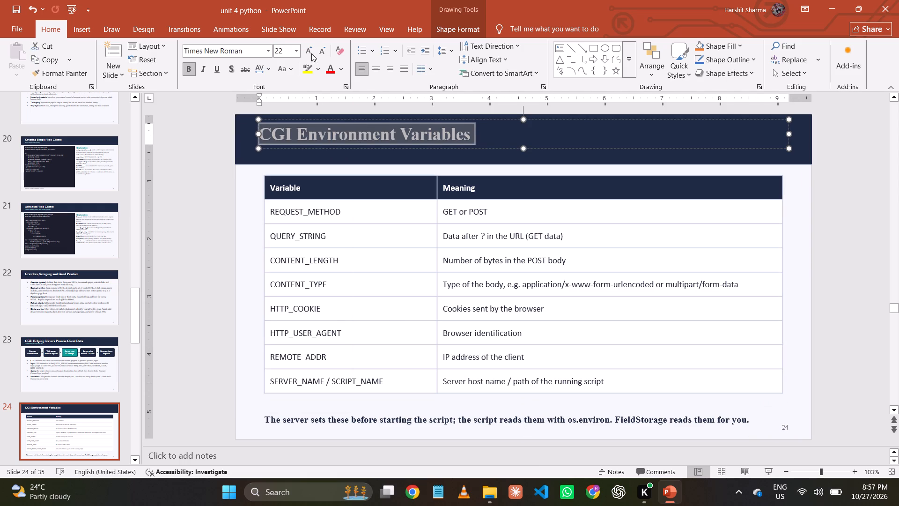
left_click(311, 53)
left_click(311, 53)
Set all the text in the slide 24 variables table to 14 pt.
left_click(277, 182)
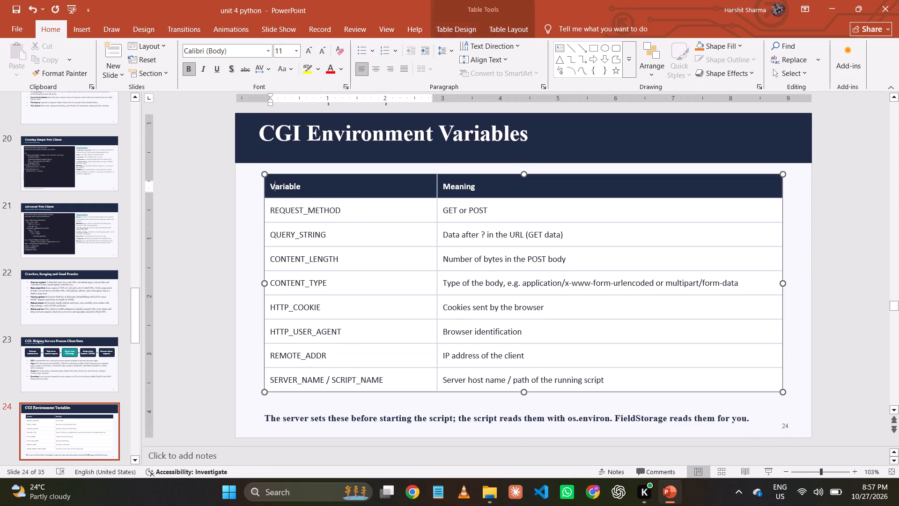
key("ctrl+a")
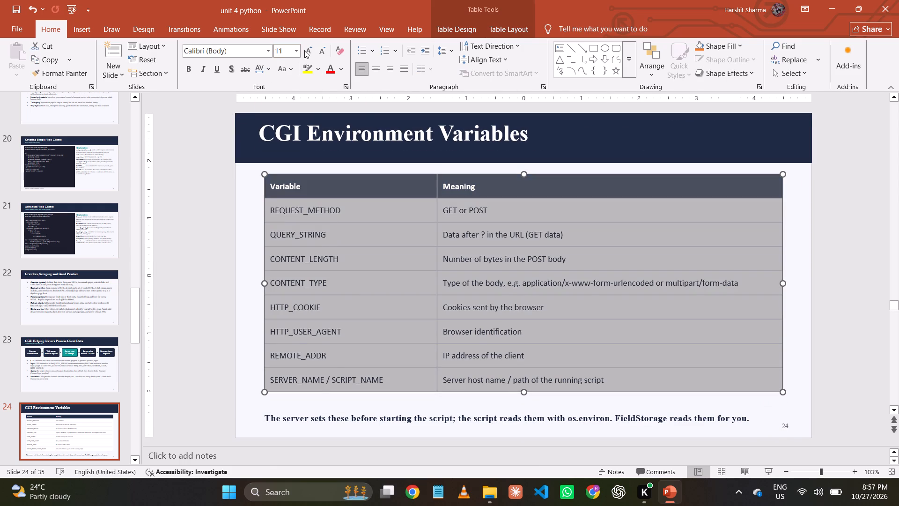
left_click(304, 50)
left_click(304, 50)
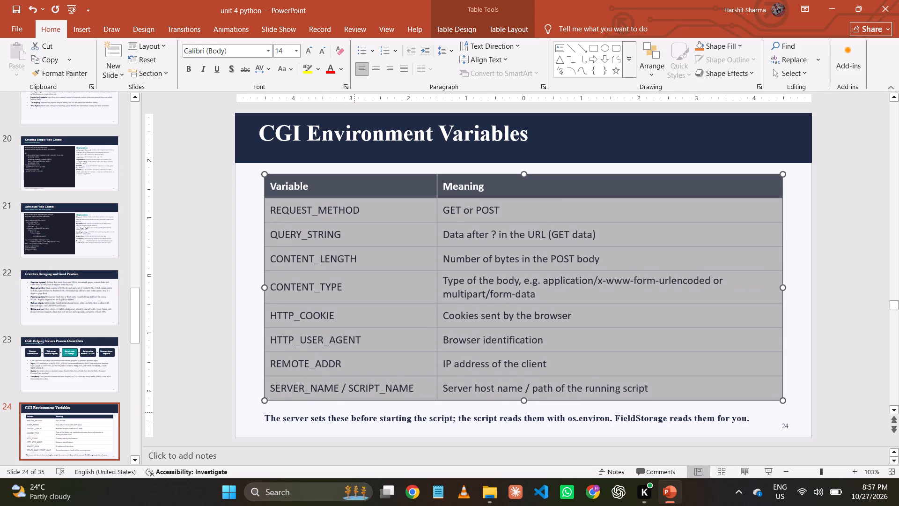
Set the bold note below the slide 24 table to 16 pt and save the presentation.
left_click(355, 417)
key("ctrl+a")
double_click(308, 48)
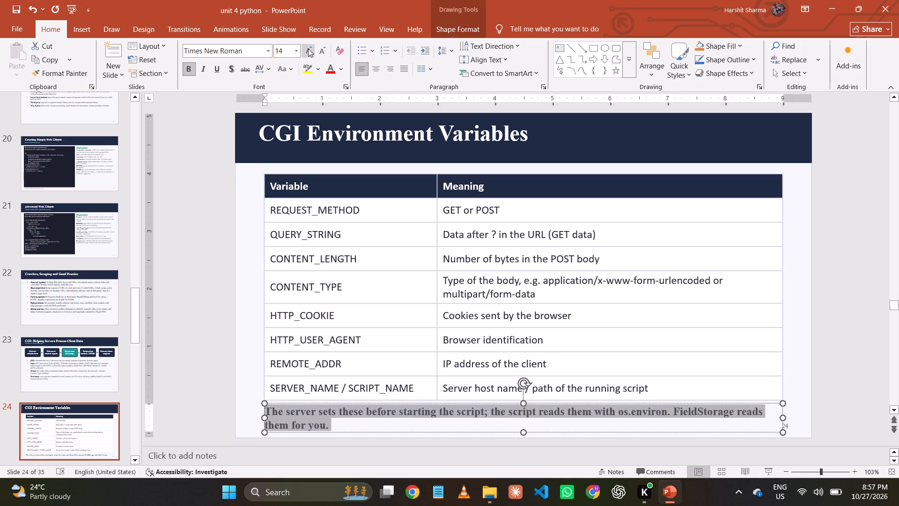
left_click(185, 193)
key("ctrl+s")
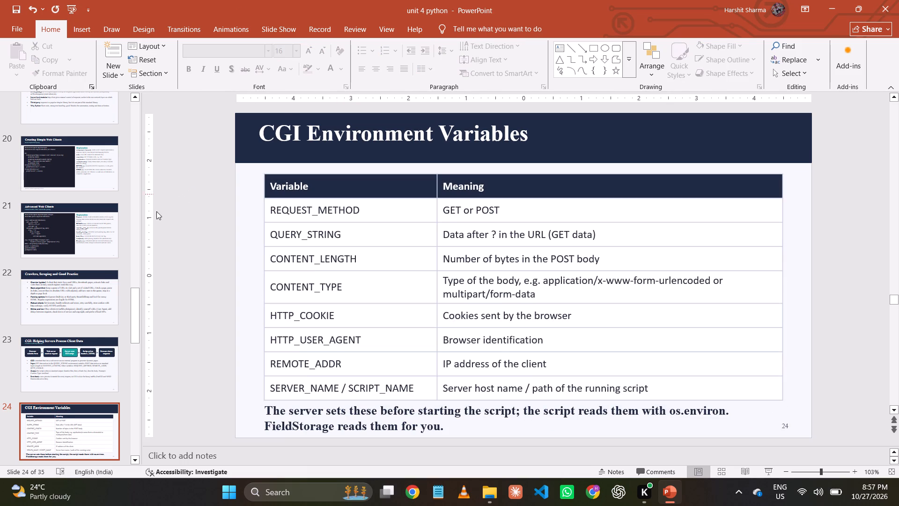
Set the title of slide 25, "GET and POST in CGI", to 28 pt Times New Roman.
scroll(31, 348, "down", 8)
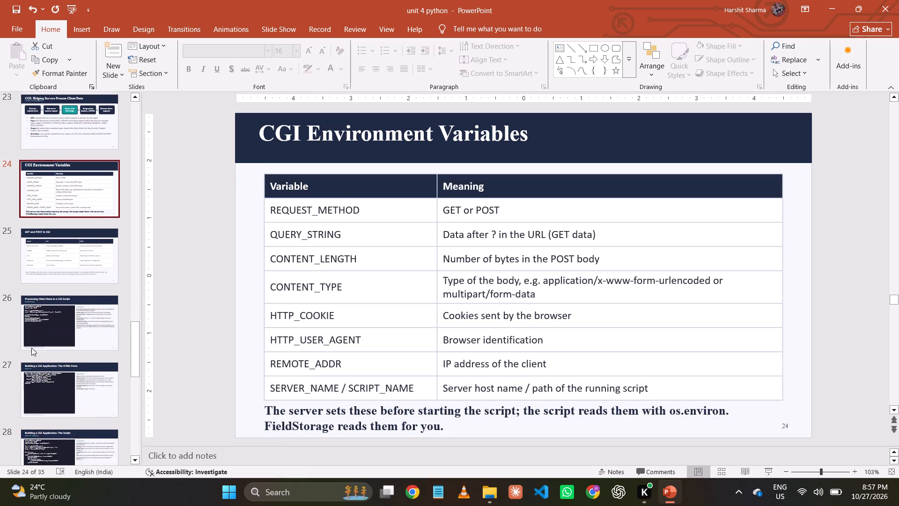
scroll(31, 348, "down", 1)
left_click(58, 231)
left_click(360, 145)
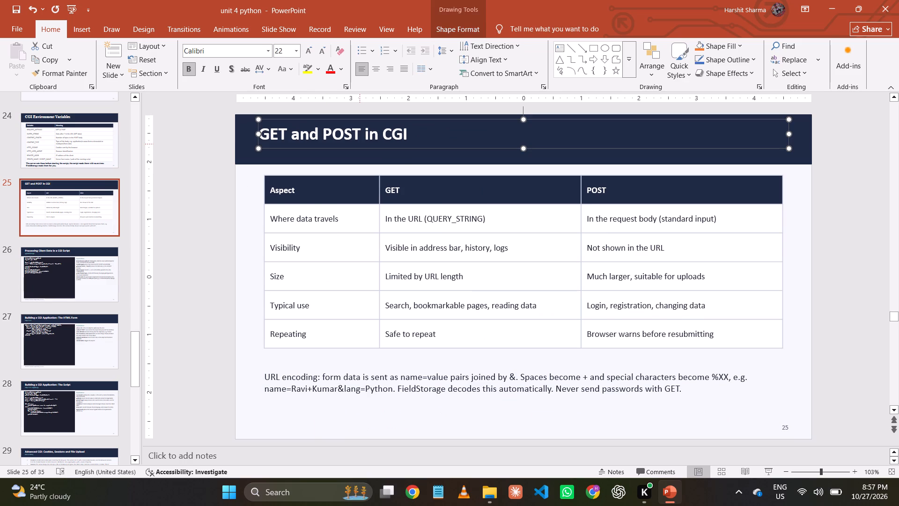
key("ctrl+a")
left_click(337, 141)
key("ctrl+a")
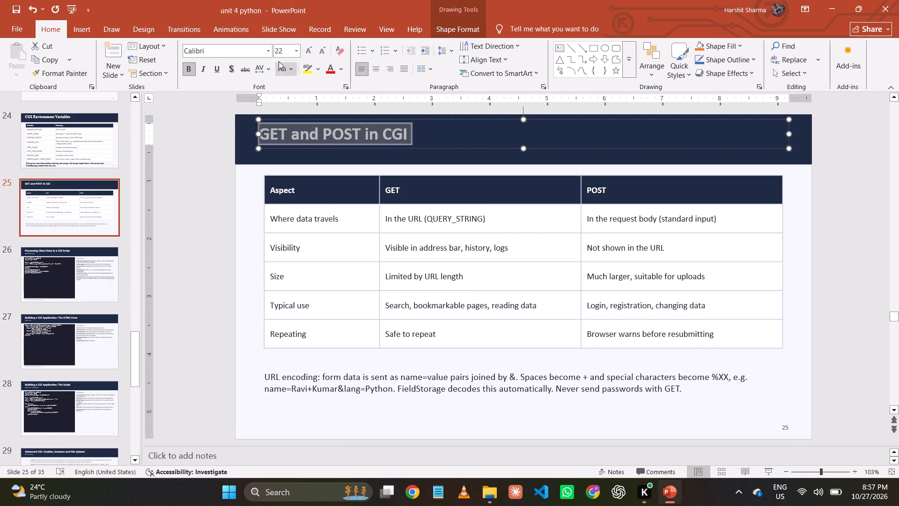
double_click(304, 51)
left_click(268, 53)
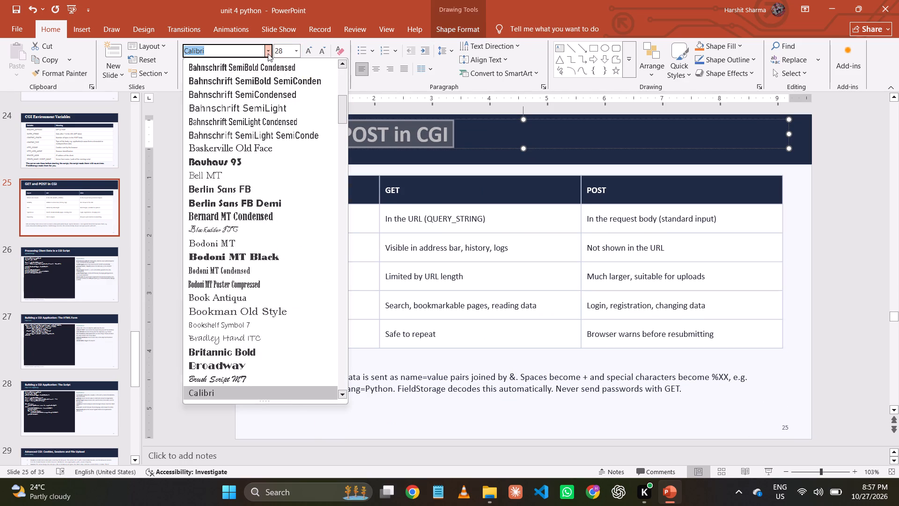
key("BackSpace")
type("tim es")
left_click(299, 83)
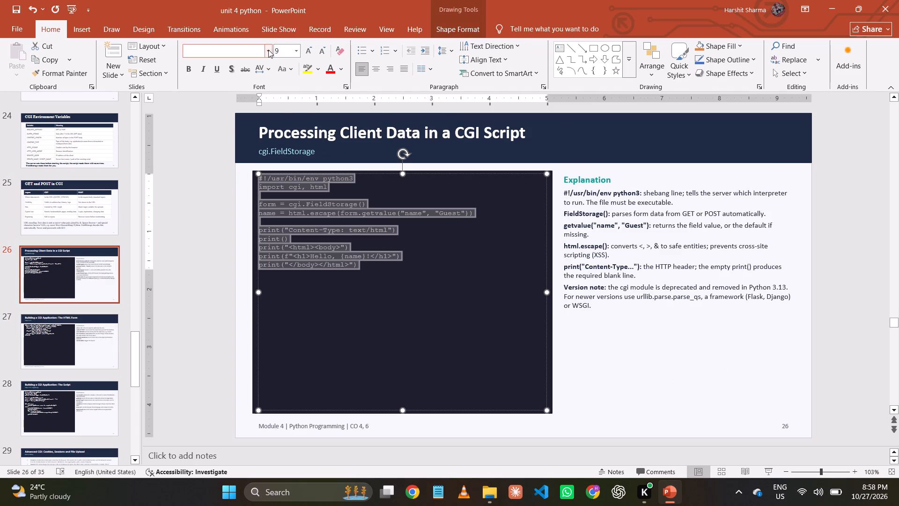
Change the code block on slide 26, "Processing Client Data in a CGI Script", to Times New Roman and enlarge it to 14 pt.
left_click(268, 50)
left_click(262, 125)
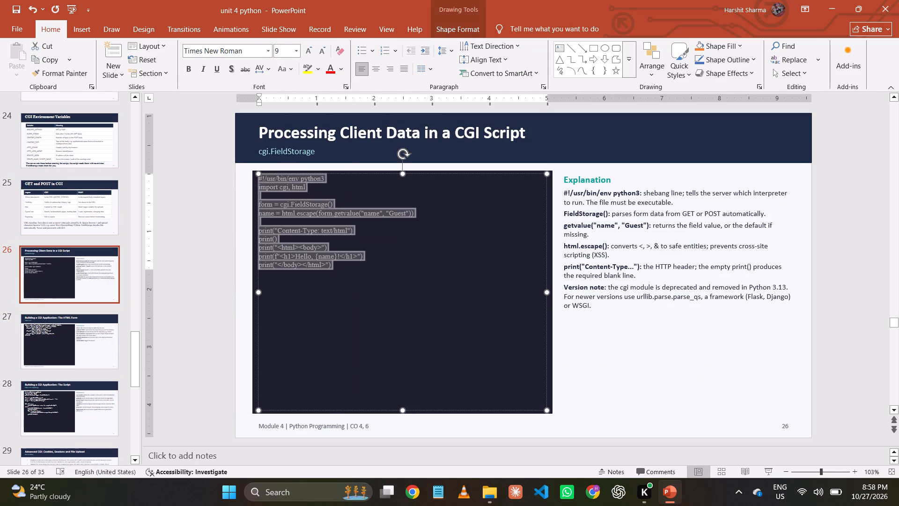
triple_click(307, 48)
left_click(307, 48)
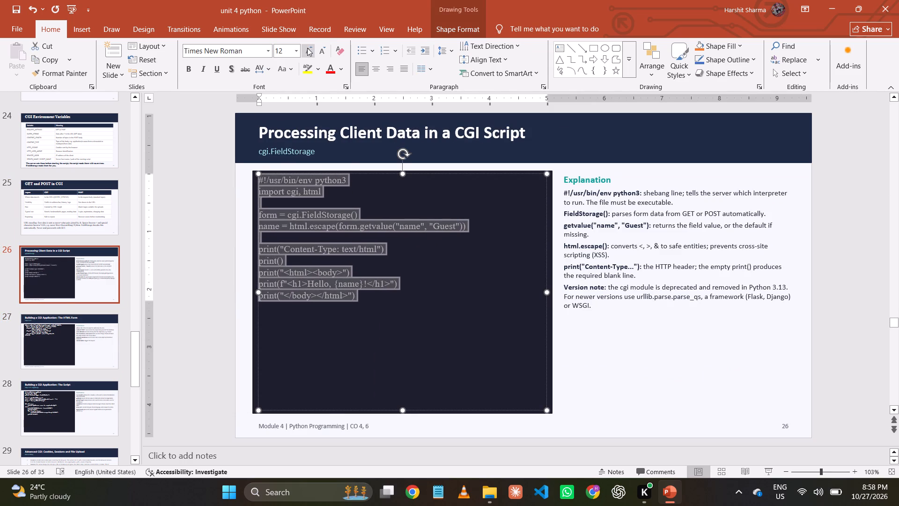
left_click(307, 48)
Apply Times New Roman to the slide 26 title, "Processing Client Data in a CGI Script".
left_click(346, 127)
key("ctrl+a")
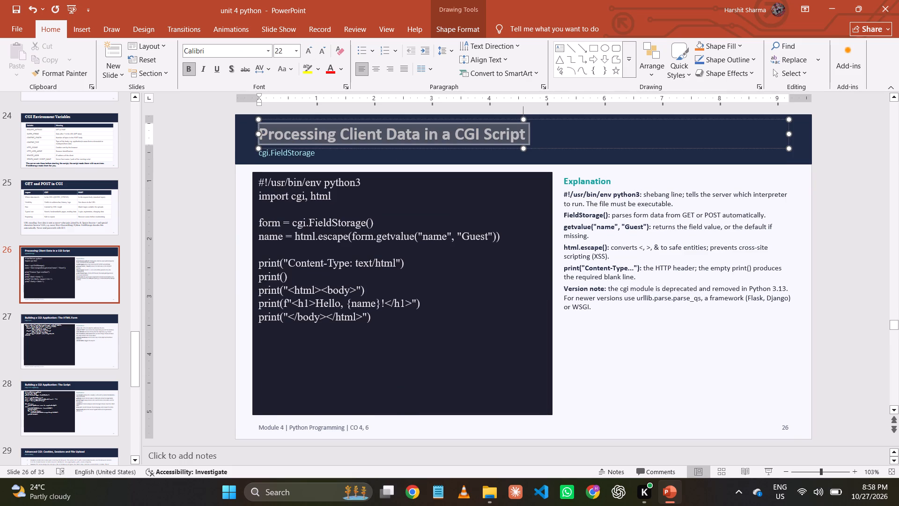
left_click(268, 49)
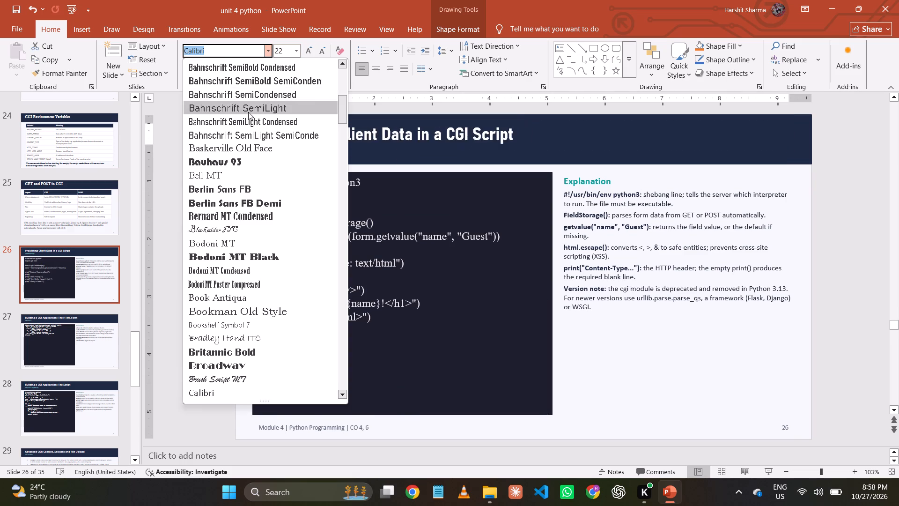
key("BackSpace")
type("times")
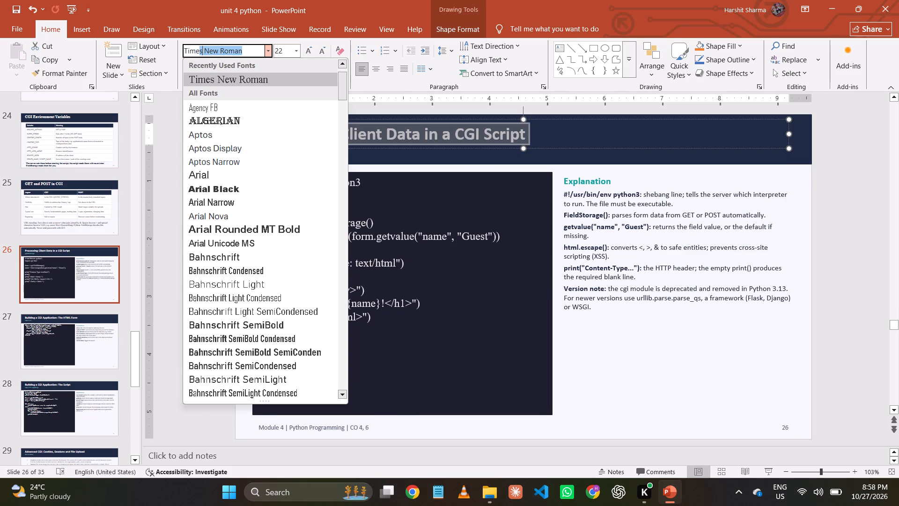
left_click(261, 74)
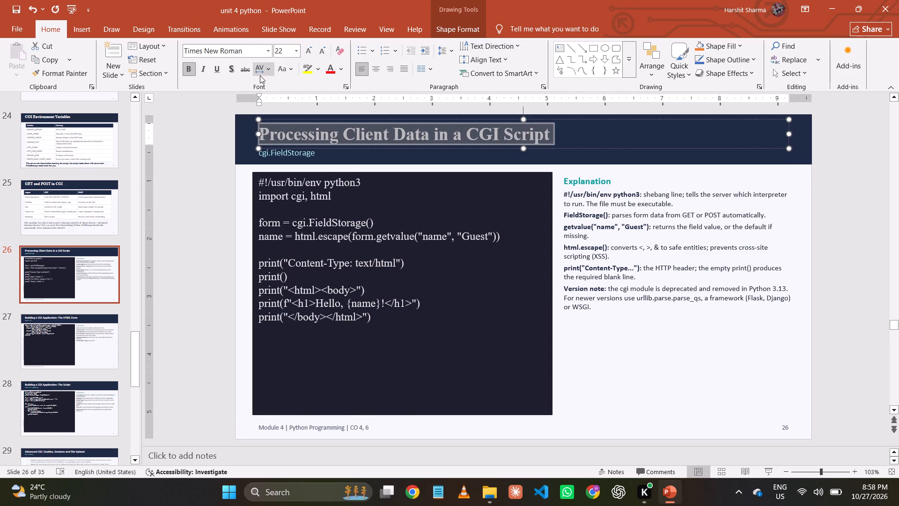
Apply Times New Roman to the "cgi.FieldStorage" subtitle on slide 26.
left_click(296, 159)
left_click(296, 150)
key("ctrl+a")
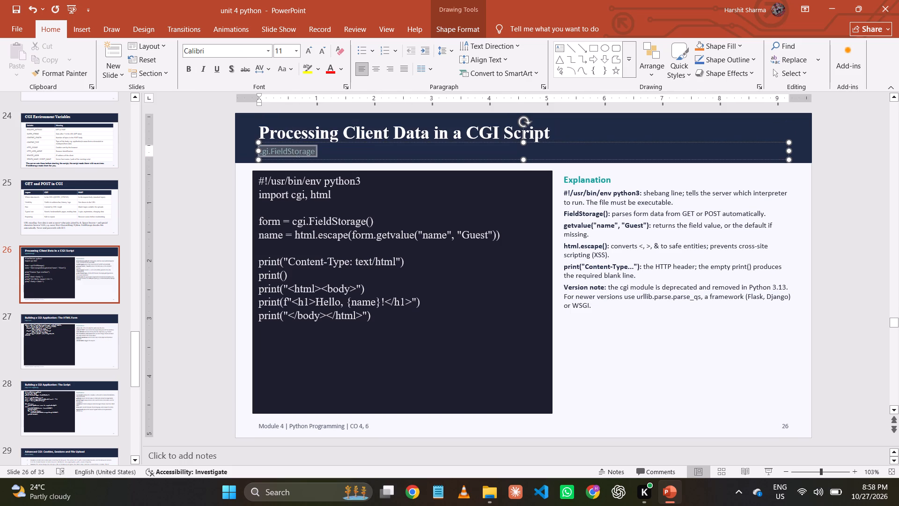
left_click(267, 52)
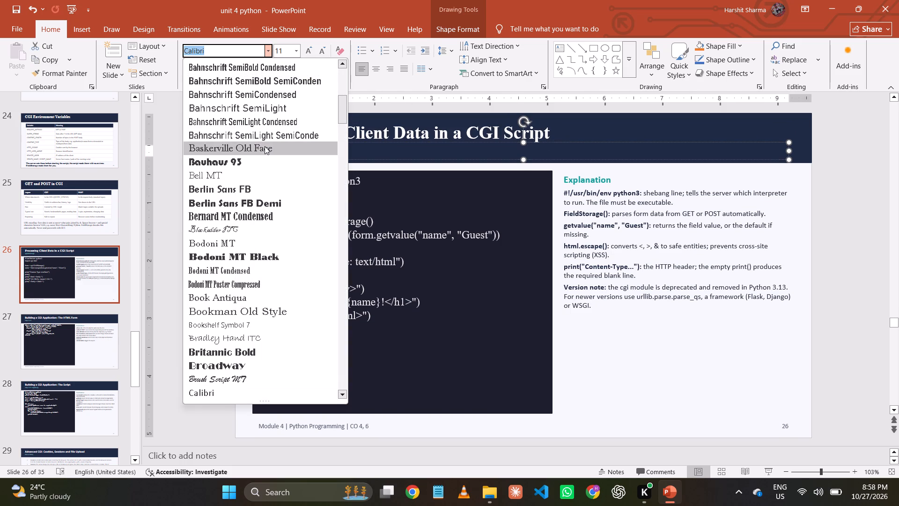
key("BackSpace")
type("times")
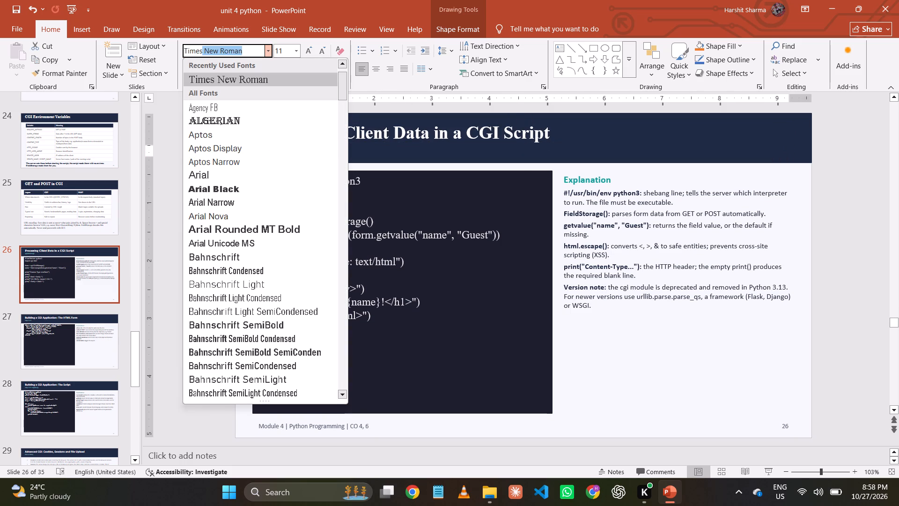
left_click(313, 80)
Set all the explanation body text on slide 26 to 14 pt Times New Roman.
left_click(615, 247)
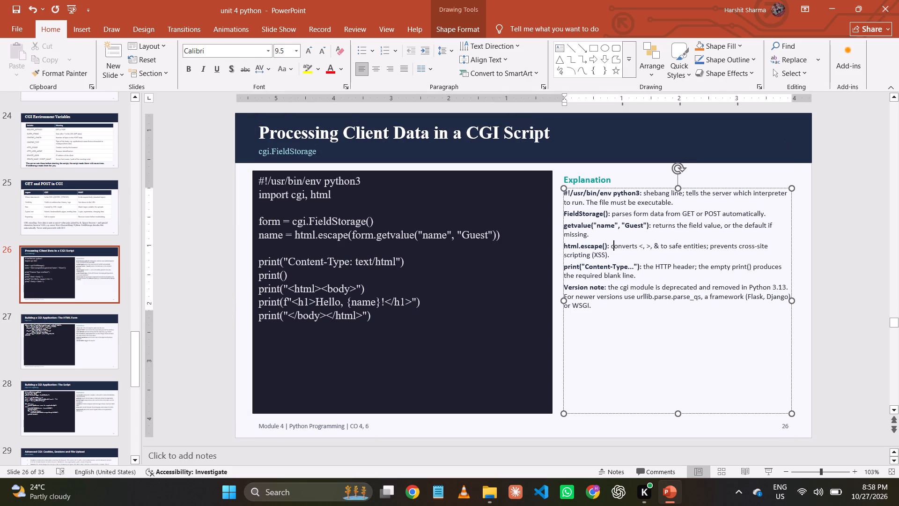
key("ctrl+a")
left_click(303, 47)
double_click(308, 49)
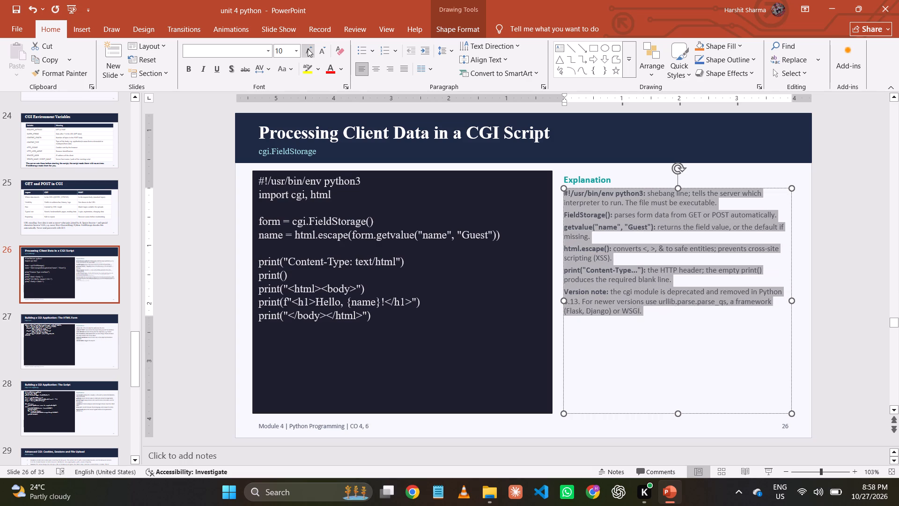
left_click(270, 51)
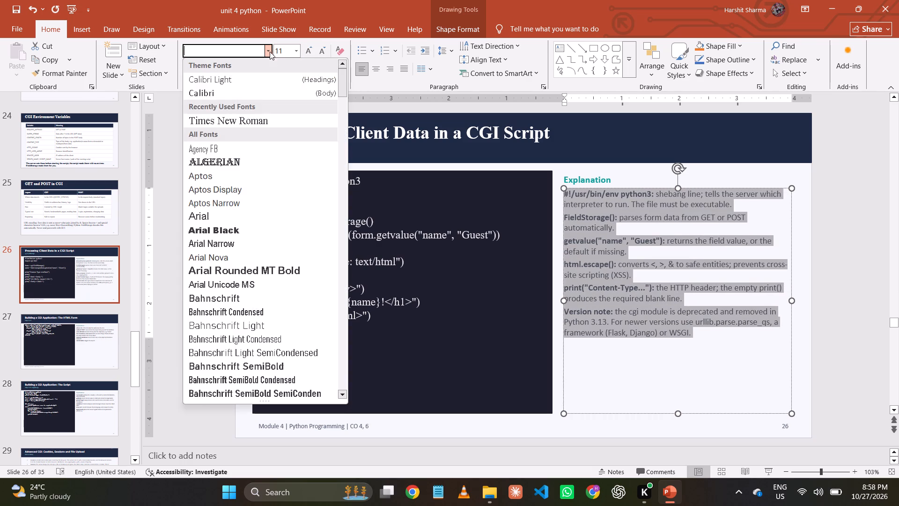
left_click(256, 119)
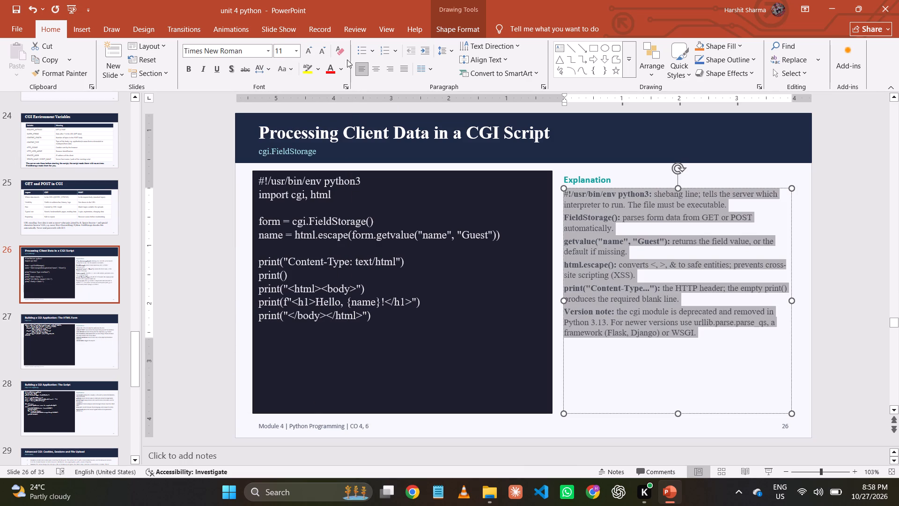
left_click(313, 53)
left_click(313, 53)
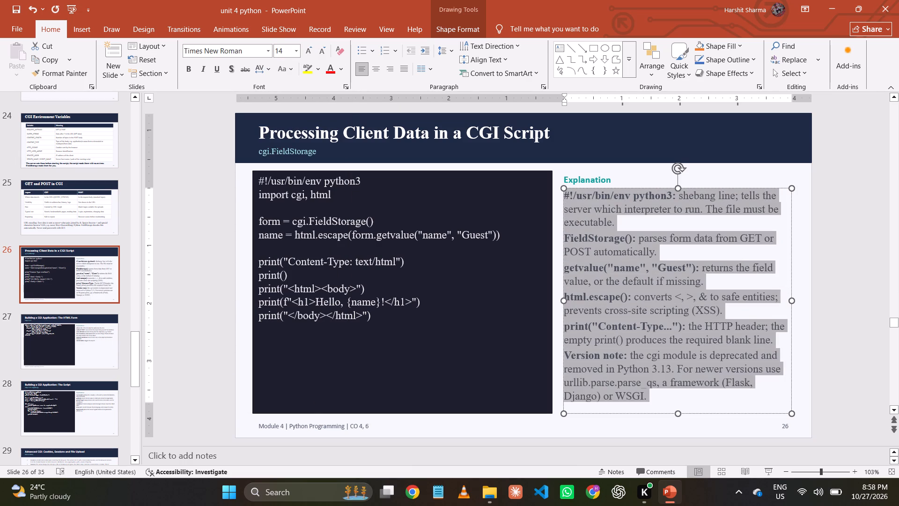
Enlarge the "Explanation" heading on slide 26 to 16 pt and save the presentation.
left_click(595, 181)
key("ctrl+a")
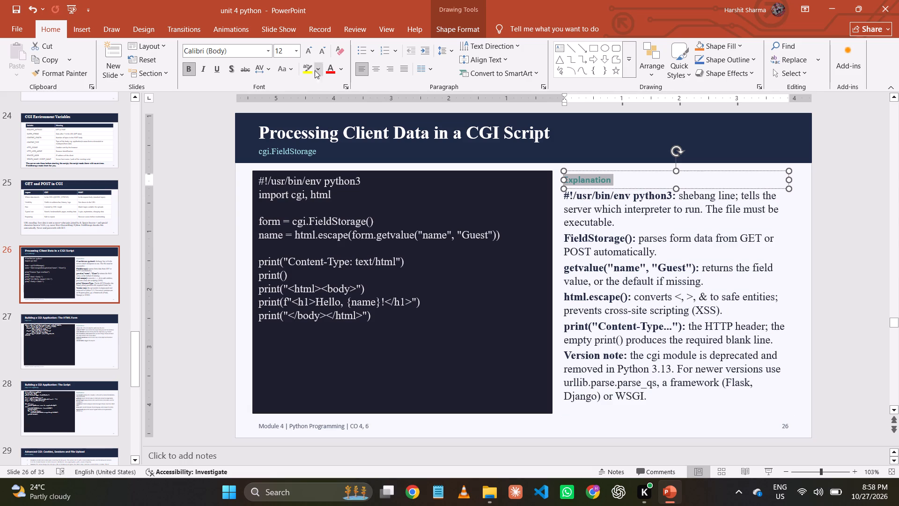
left_click(311, 57)
left_click(311, 57)
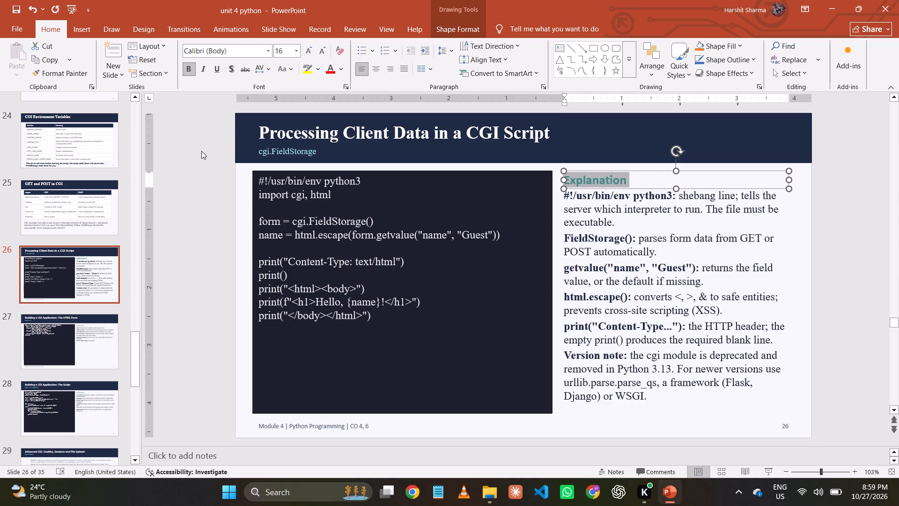
left_click(201, 151)
key("ctrl+s")
Change the HTML code block on slide 27, "Building a CGI Application: The HTML Form", to Times New Roman and enlarge it to 14 pt.
left_click(85, 335)
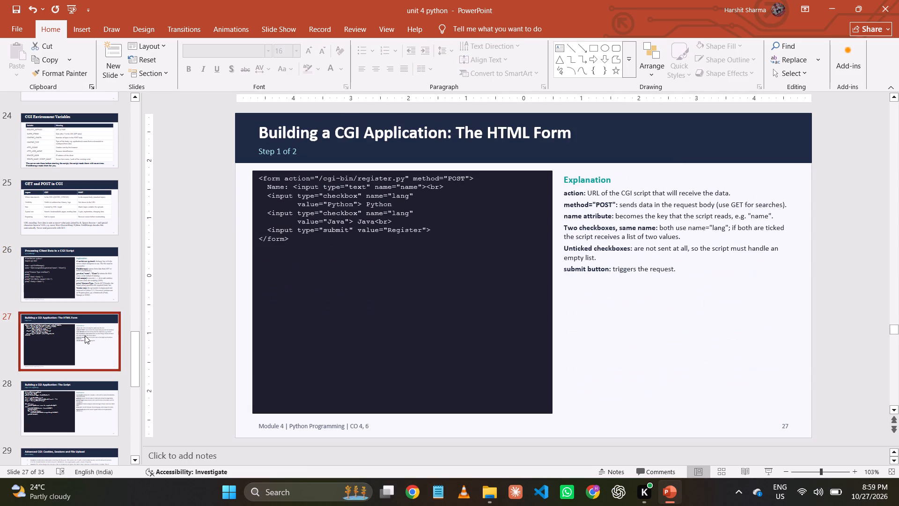
left_click(369, 240)
key("ctrl+a")
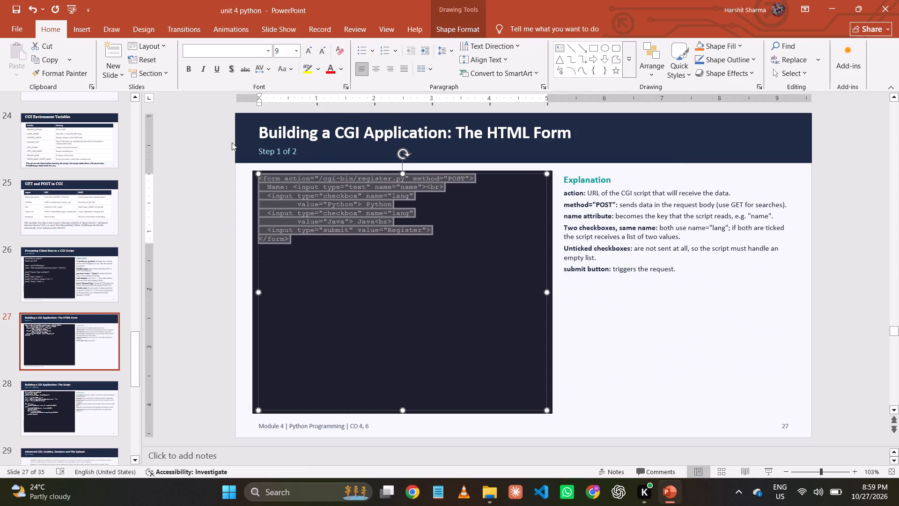
left_click(266, 52)
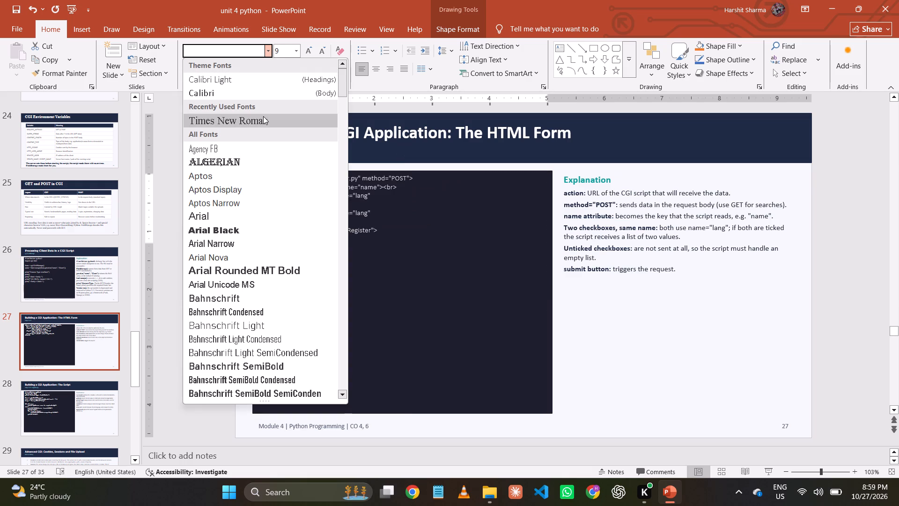
left_click(263, 116)
triple_click(308, 52)
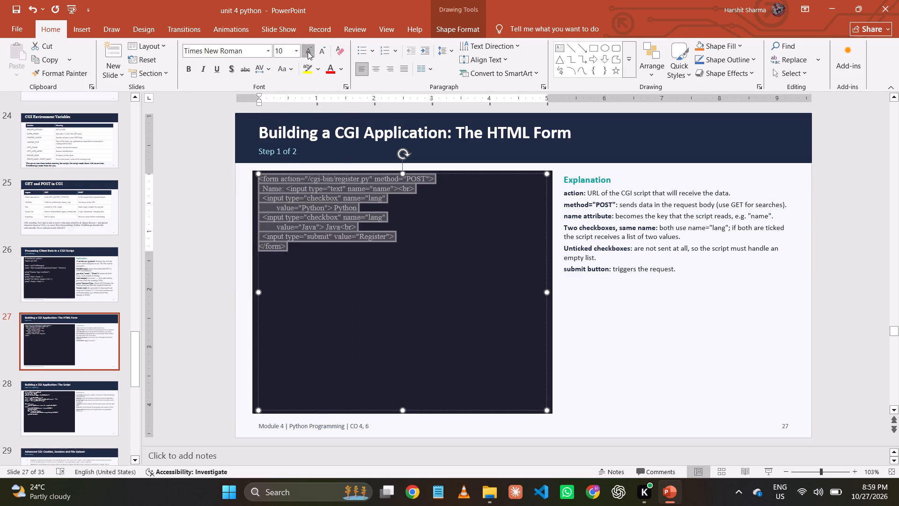
double_click(308, 52)
Set the slide 27 title, "Building a CGI Application: The HTML Form", to 24 pt Times New Roman.
left_click(320, 133)
key("ctrl+a")
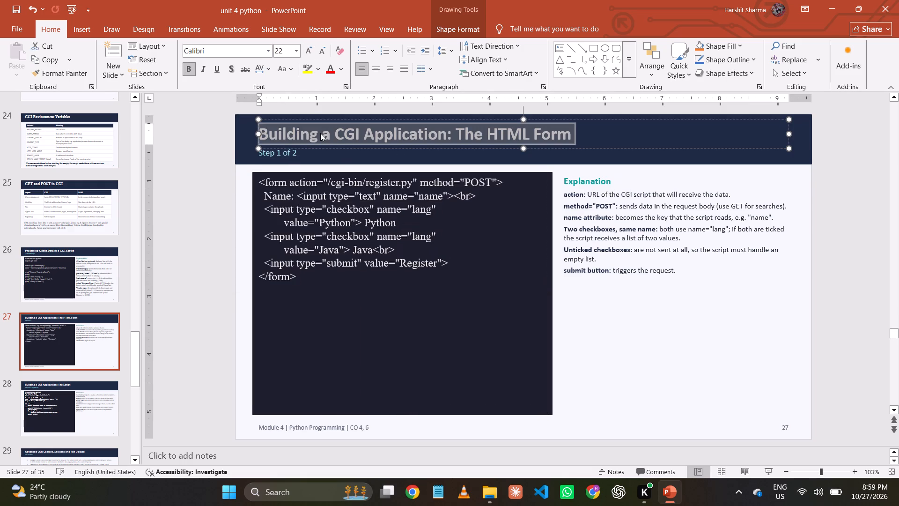
left_click(314, 50)
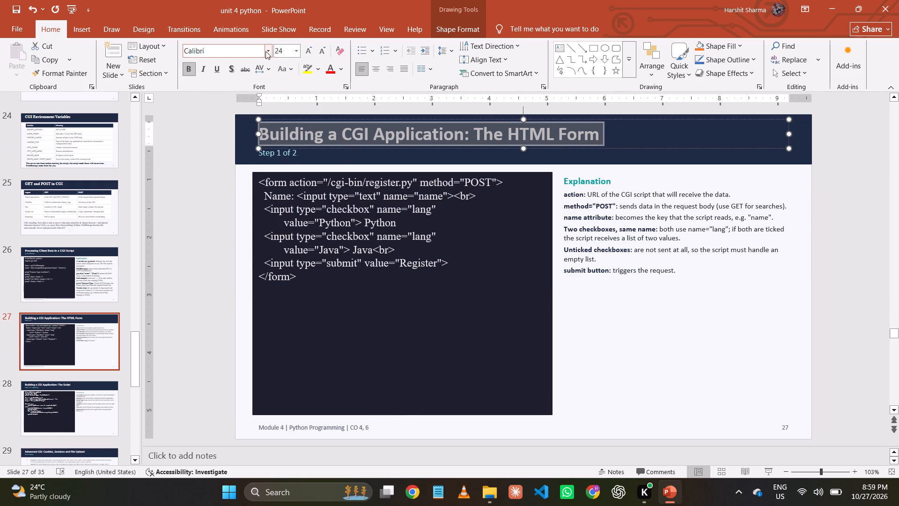
left_click(266, 51)
key("BackSpace")
type("times")
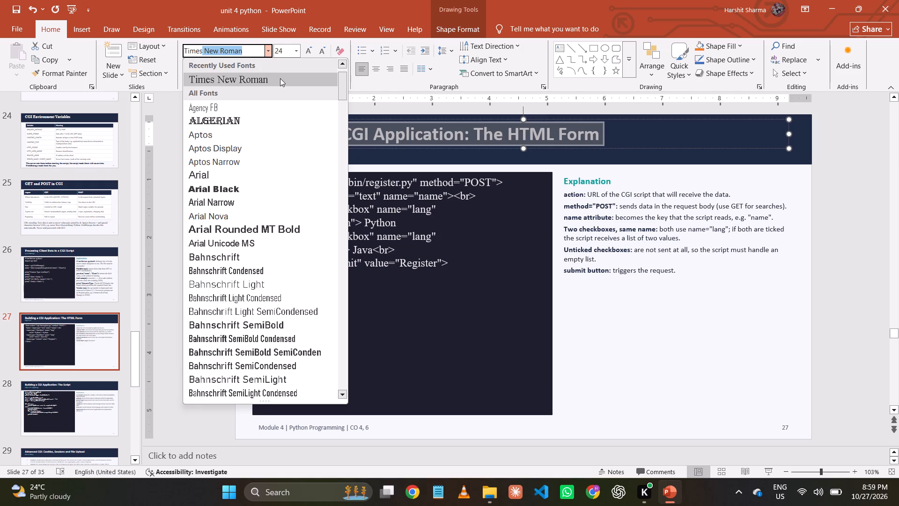
left_click(280, 78)
Set all the explanation body text on slide 27 to 14 pt Times New Roman.
left_click(674, 244)
key("ctrl+a")
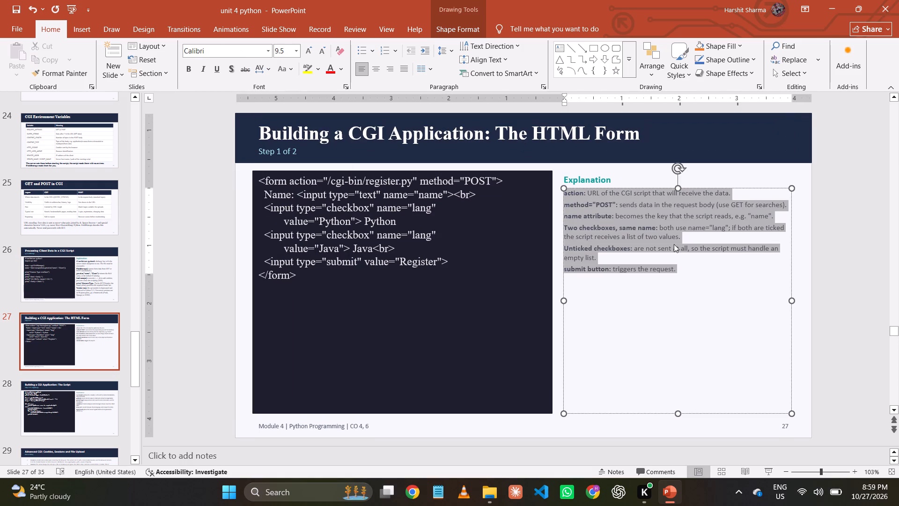
triple_click(306, 51)
double_click(306, 51)
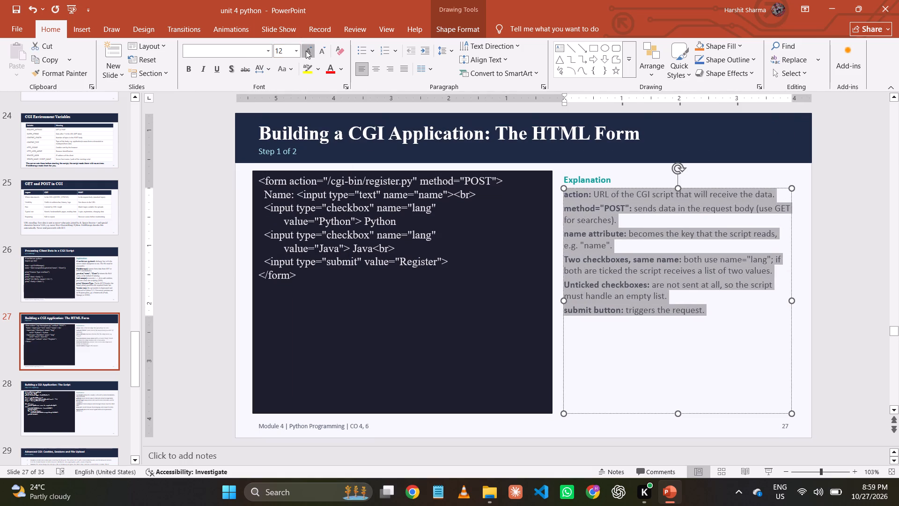
left_click(270, 50)
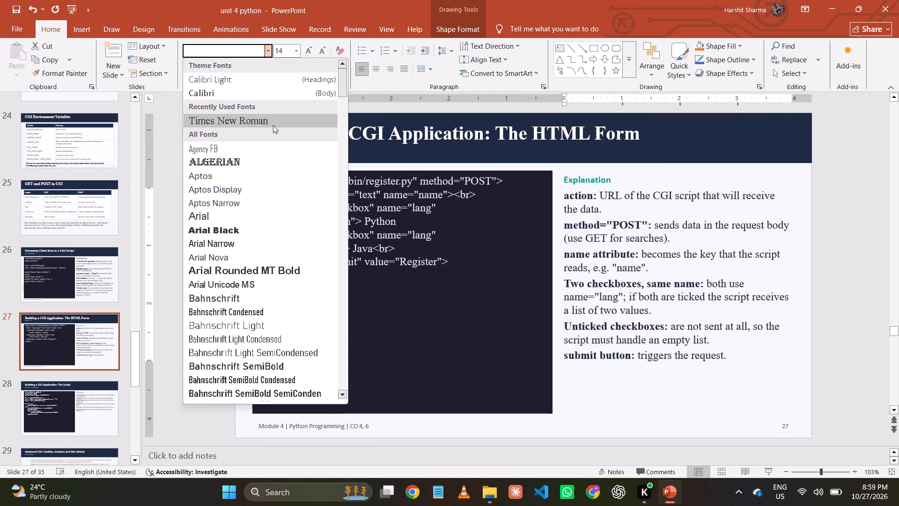
left_click(273, 125)
Set the slide 27 subtitle, "Step 1 of 2", to 16 pt Times New Roman.
left_click(485, 134)
key("ctrl+a")
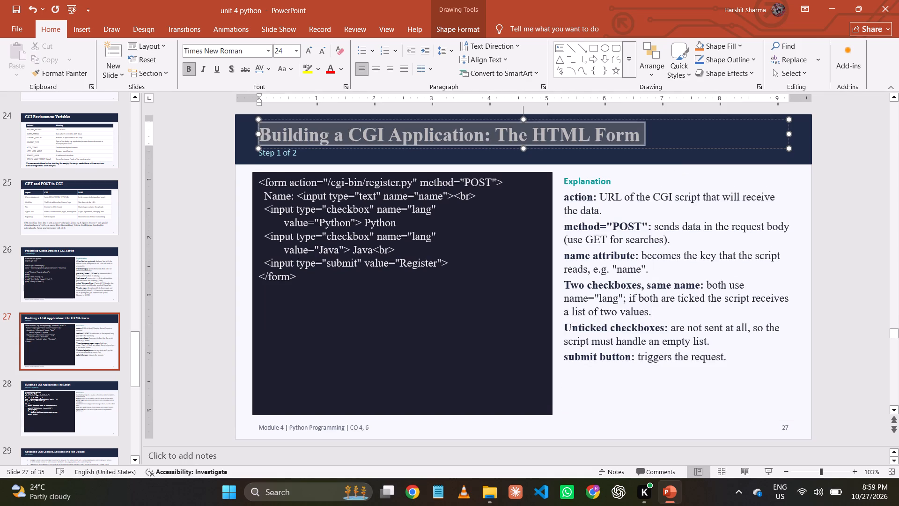
left_click(288, 151)
key("ctrl+a")
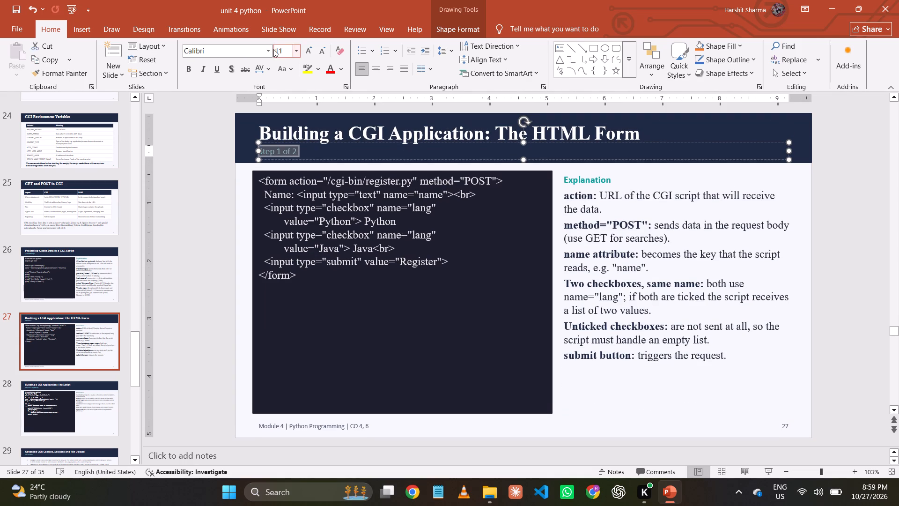
left_click(266, 52)
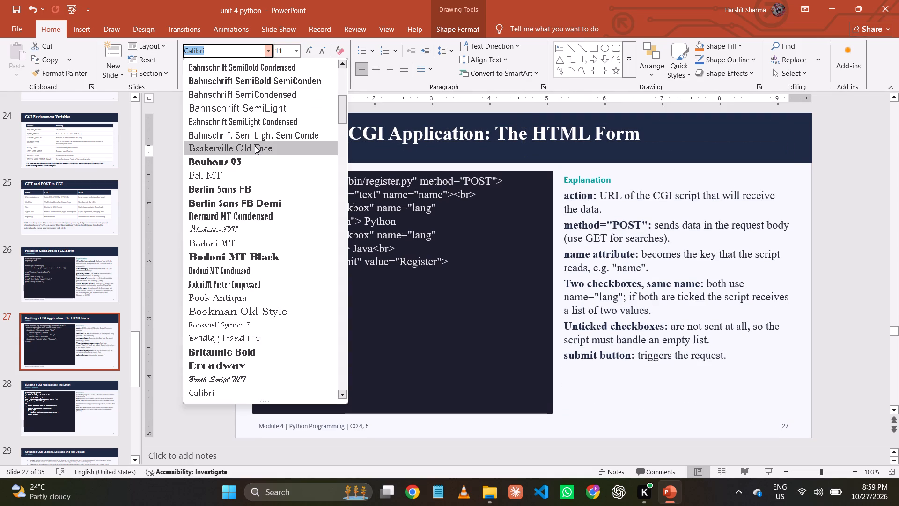
key("BackSpace")
type("times")
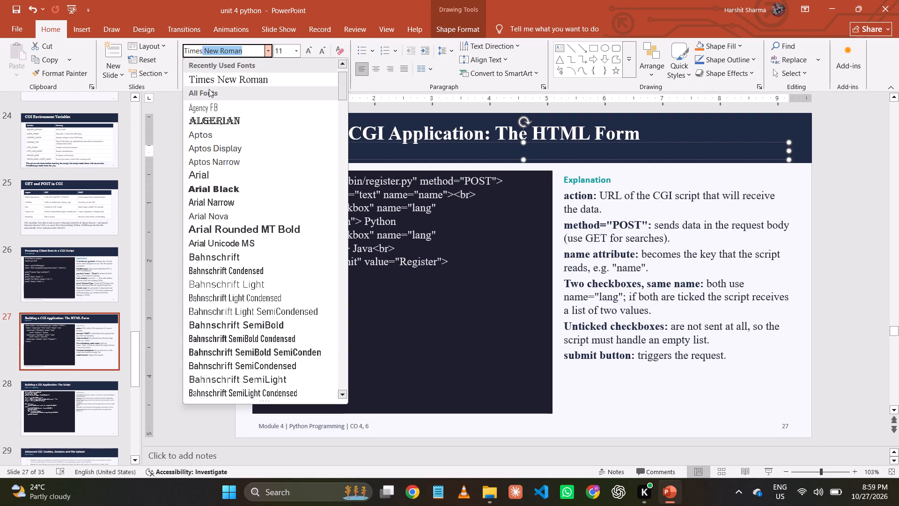
left_click(220, 80)
triple_click(306, 49)
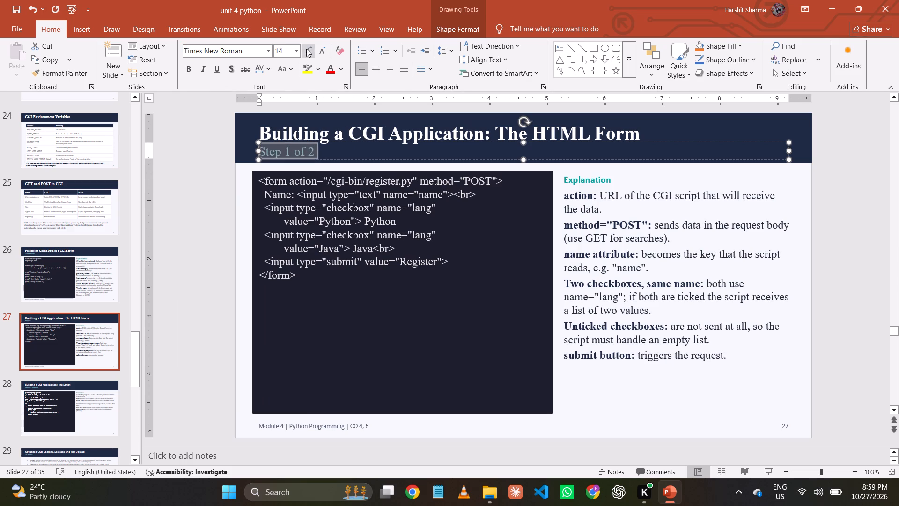
Set the slide 28 title, "Building a CGI Application: The Script", to 28 pt Times New Roman.
left_click(59, 390)
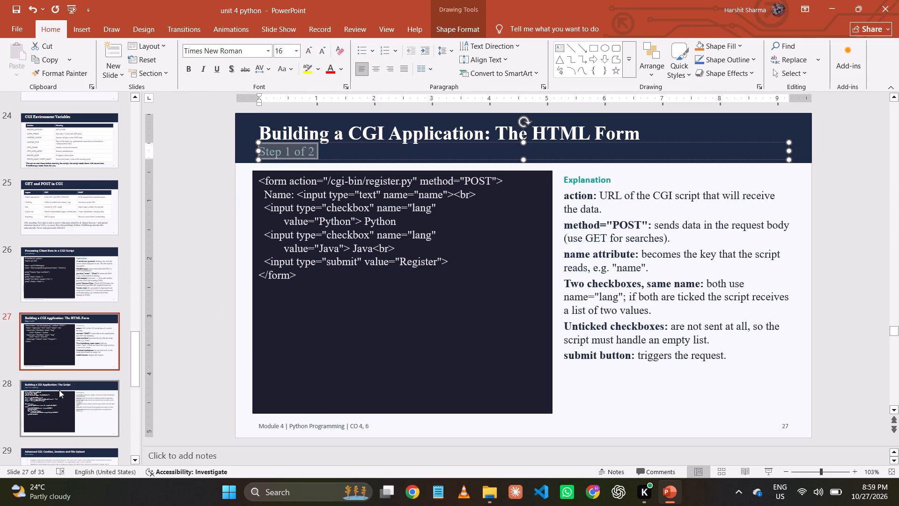
left_click(419, 137)
key("ctrl+a")
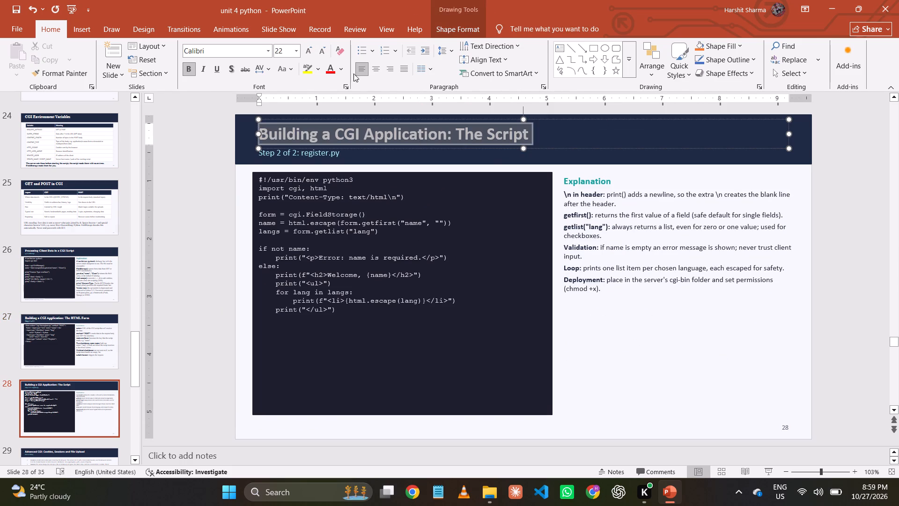
double_click(311, 48)
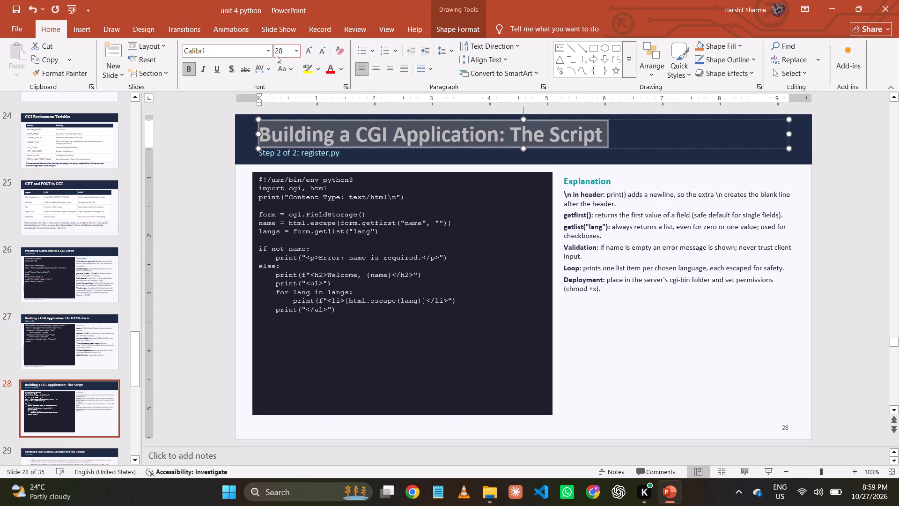
left_click(267, 52)
key("BackSpace")
type("times")
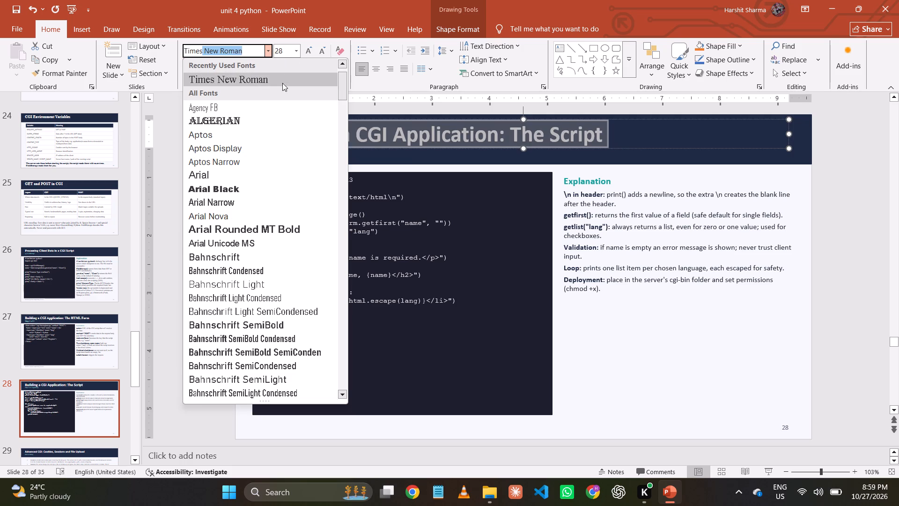
left_click(281, 85)
Change the Python script code block on slide 28 to Times New Roman and enlarge it to 11 pt.
left_click(325, 224)
key("ctrl+a")
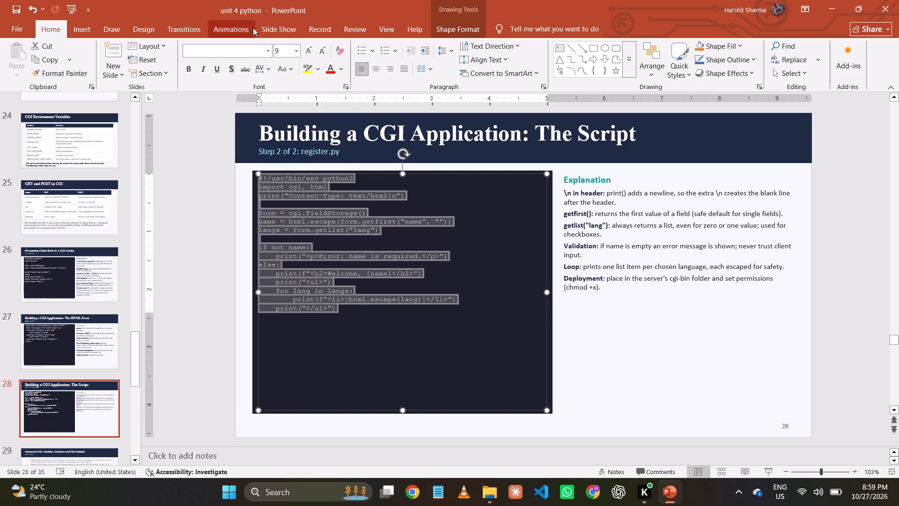
triple_click(305, 51)
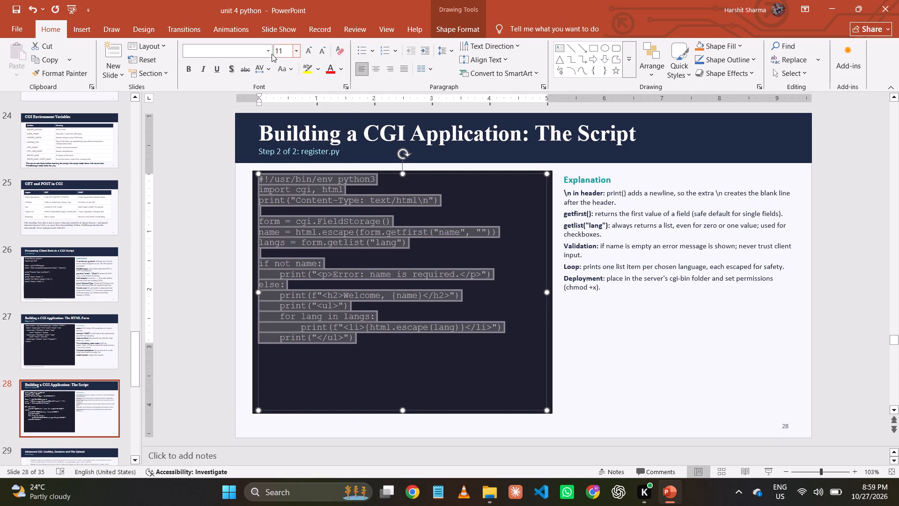
left_click(269, 54)
left_click(263, 120)
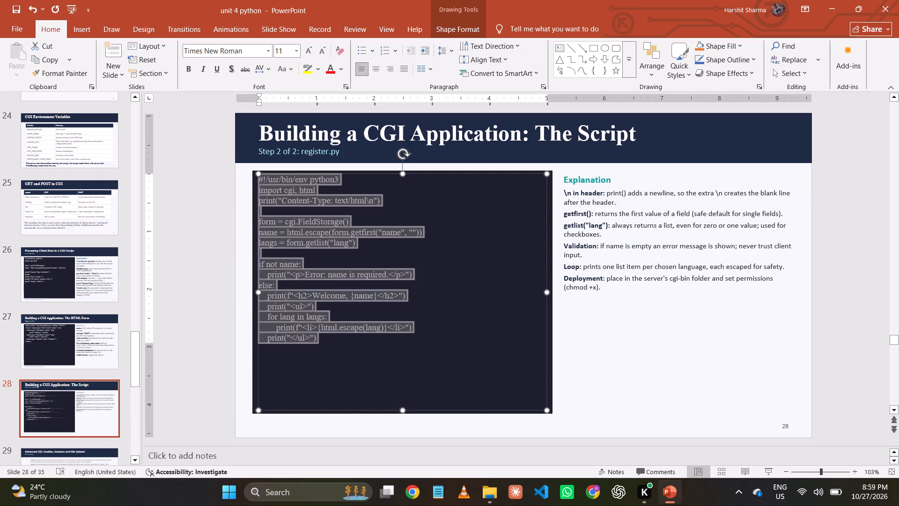
Set all the explanation body text on slide 28 to 14 pt Times New Roman.
left_click(606, 250)
key("ctrl+a")
left_click(266, 47)
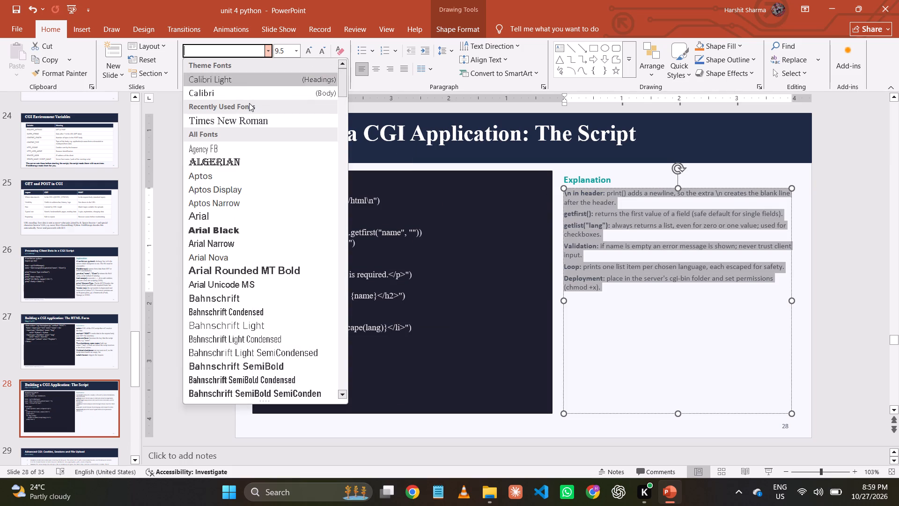
left_click(248, 124)
left_click(316, 52)
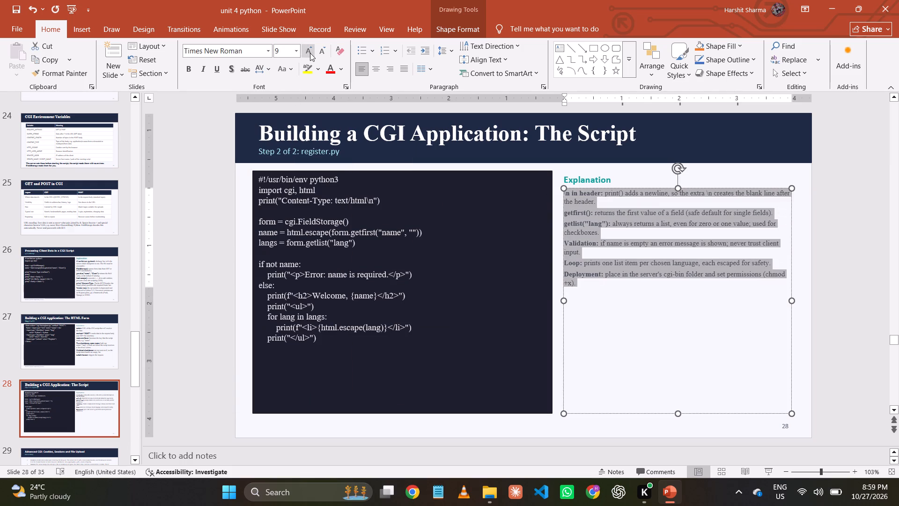
triple_click(310, 53)
double_click(310, 53)
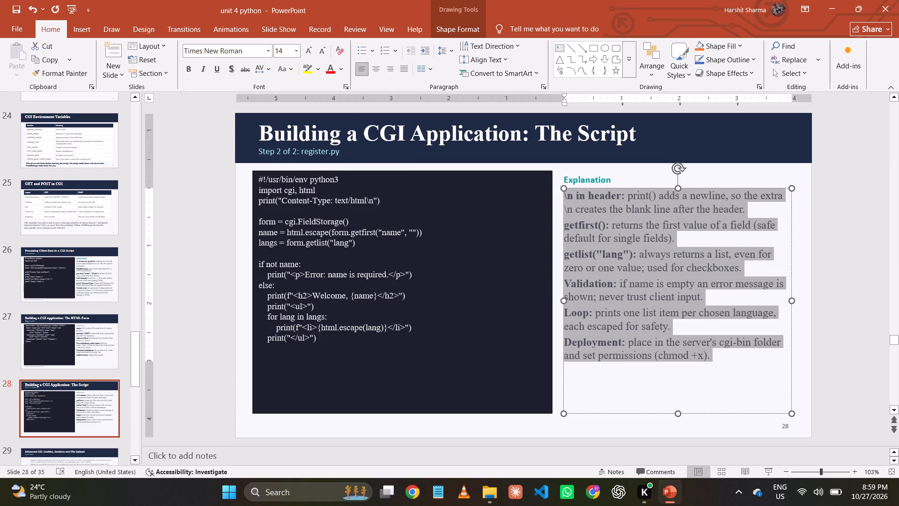
Set the "Explanation" heading on slide 28 to 16 pt Times New Roman.
left_click(596, 180)
key("ctrl+a")
double_click(304, 53)
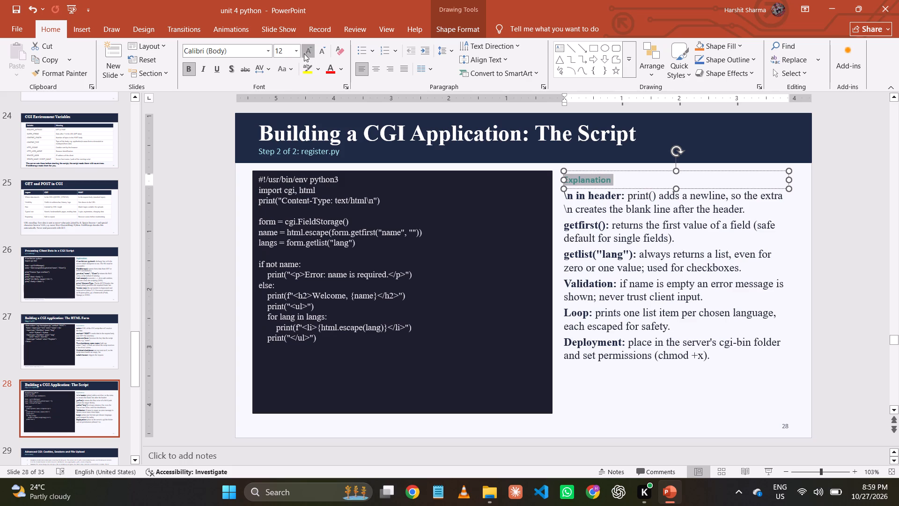
left_click(267, 51)
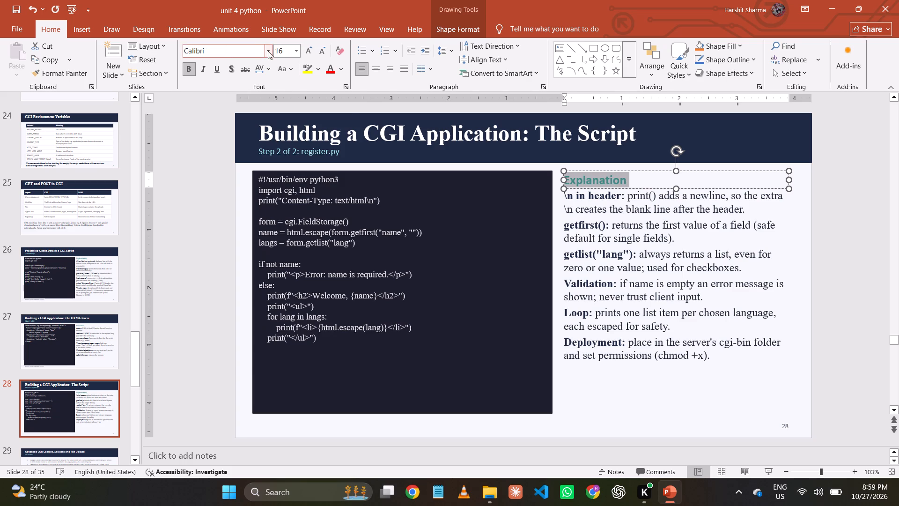
left_click(273, 121)
Change the slide 28 subtitle, "Step 2 of 2: register.py", to Times New Roman and save the presentation.
left_click(325, 150)
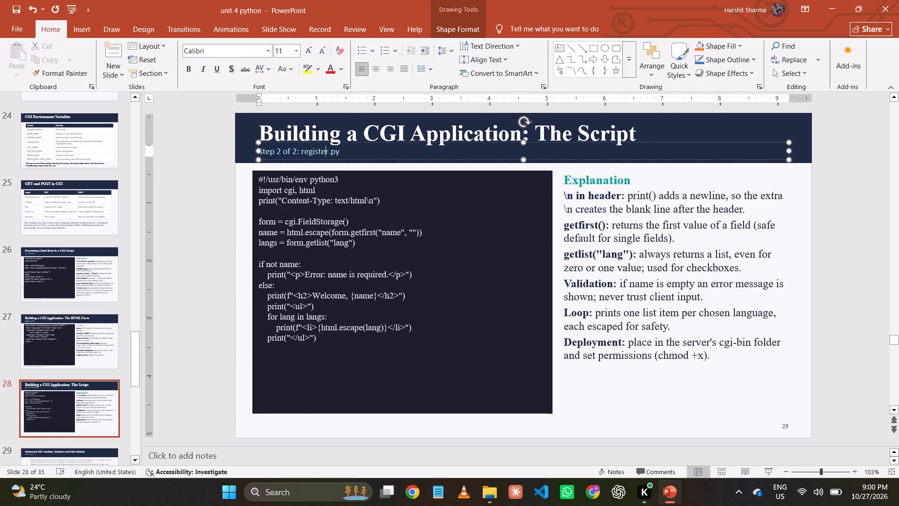
key("ctrl+a")
left_click(268, 48)
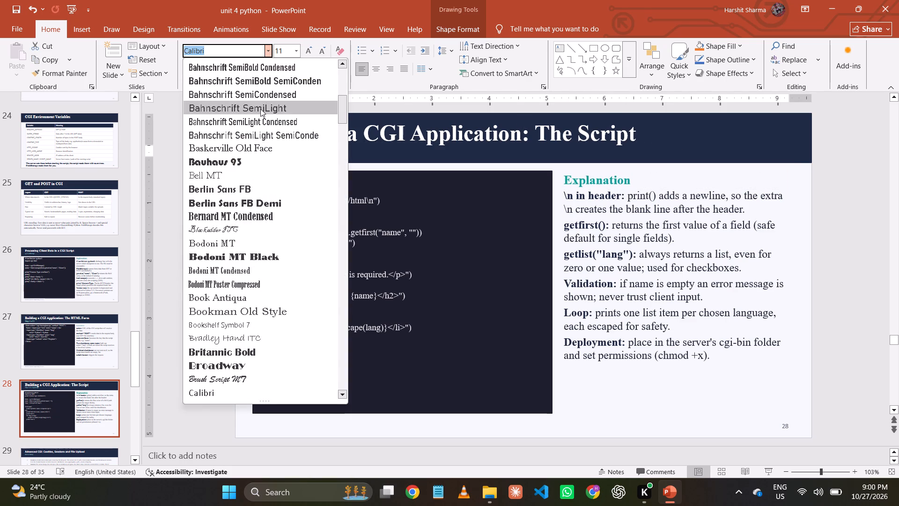
key("BackSpace")
type("times")
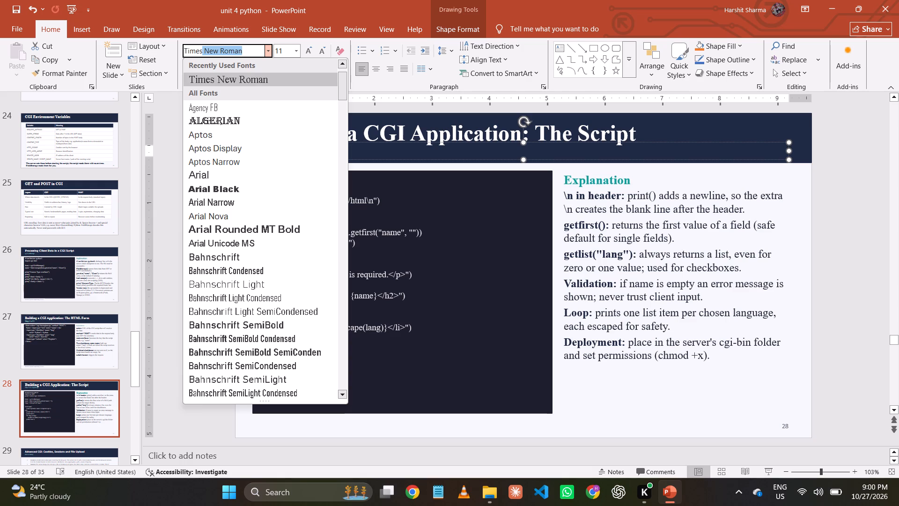
left_click(288, 77)
left_click(647, 414)
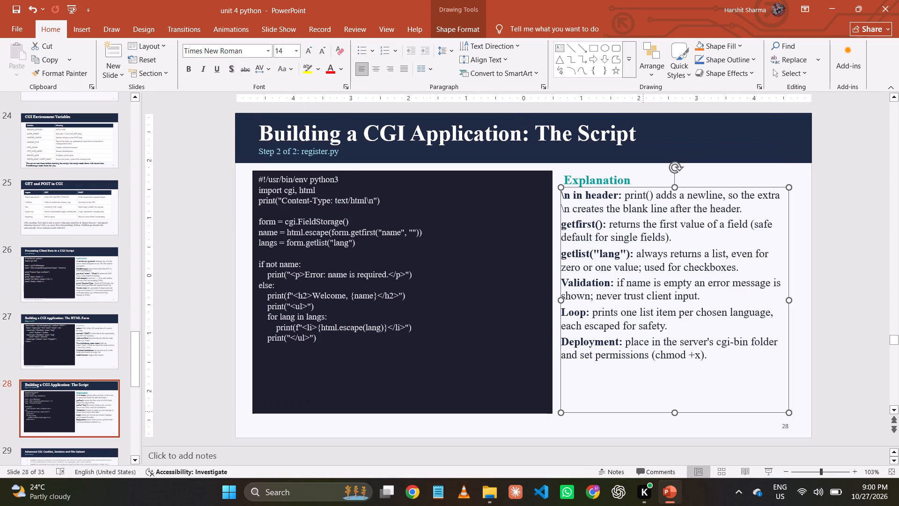
key("ctrl+s")
Enlarge the Python script code block on slide 28 to 14 pt and save the presentation.
scroll(59, 405, "down", 3)
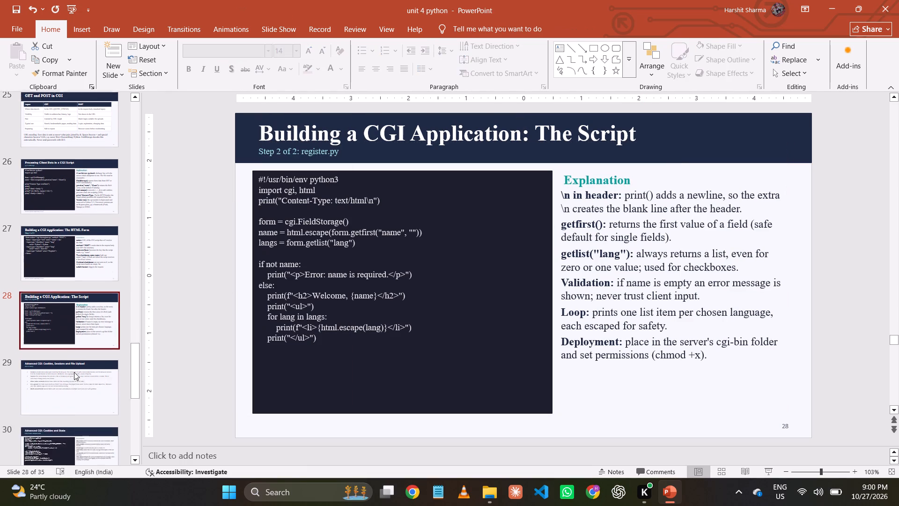
scroll(74, 372, "down", 4)
left_click(47, 108)
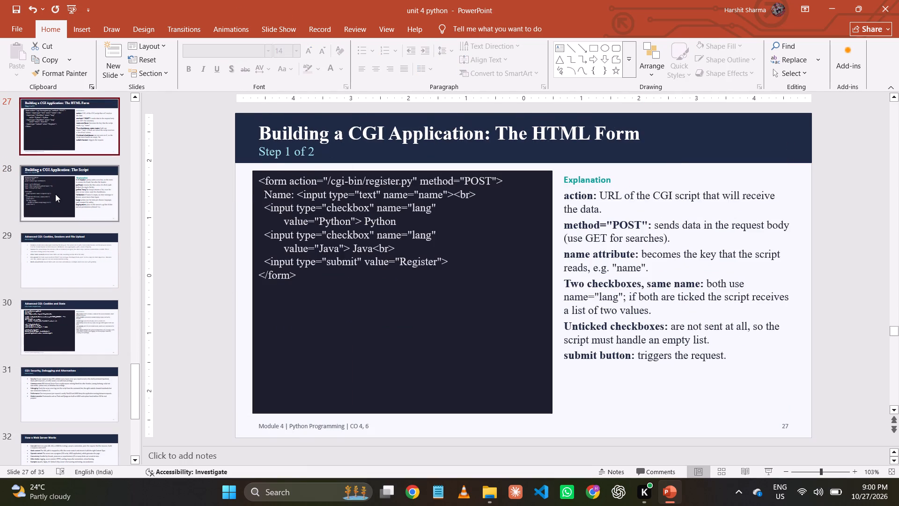
left_click(55, 194)
left_click(351, 236)
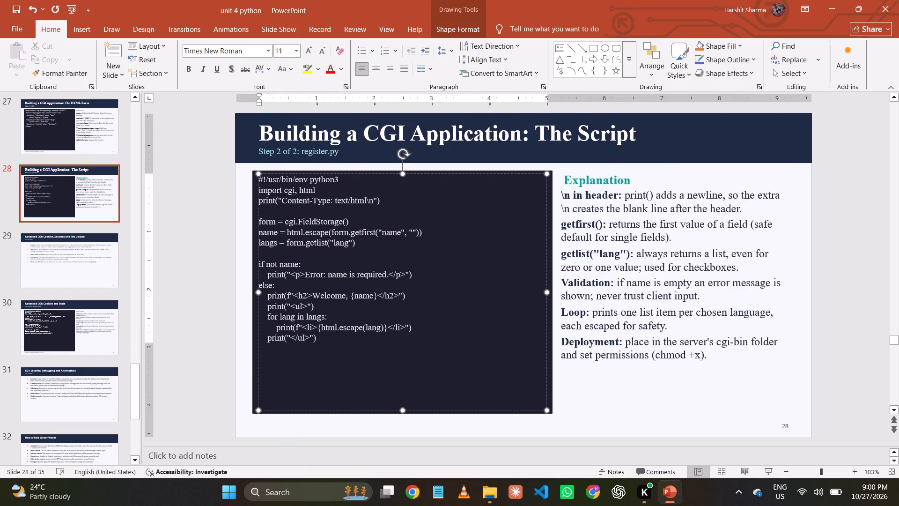
key("ctrl+a")
left_click(310, 52)
left_click(310, 52)
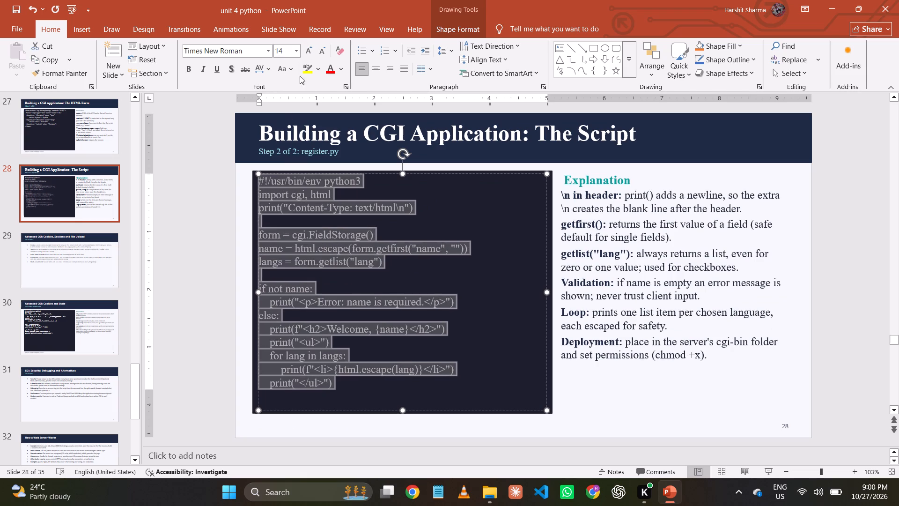
left_click(211, 174)
key("ctrl+s")
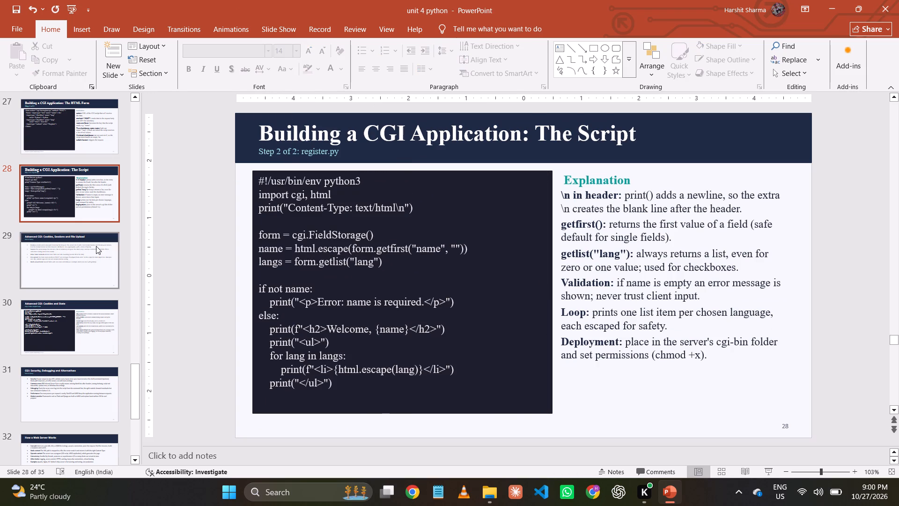
Set all the bullet text on slide 29, "Advanced CGI: Cookies, Sessions and File Upload", to 16 pt Times New Roman.
left_click(93, 247)
left_click(340, 226)
key("ctrl+a")
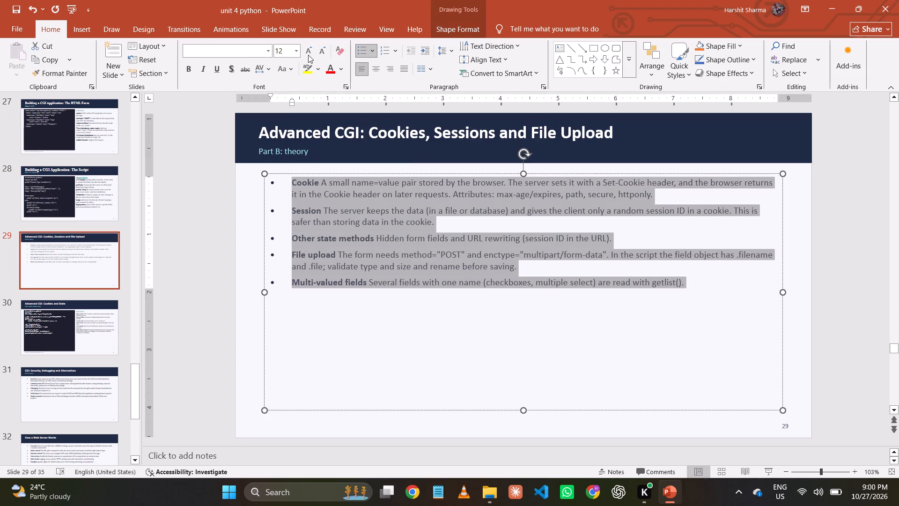
double_click(308, 55)
left_click(269, 51)
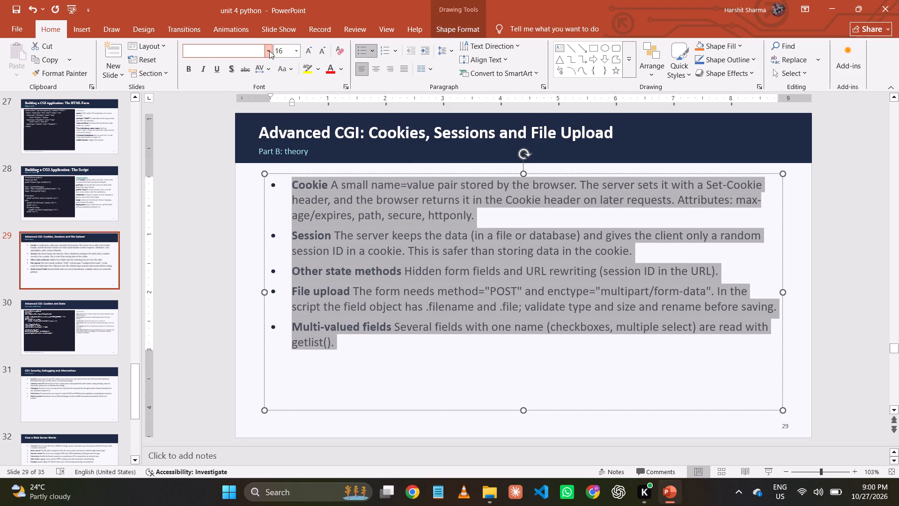
left_click(267, 121)
Set the slide 29 title, "Advanced CGI: Cookies, Sessions and File Upload", to 24 pt Times New Roman.
left_click(369, 129)
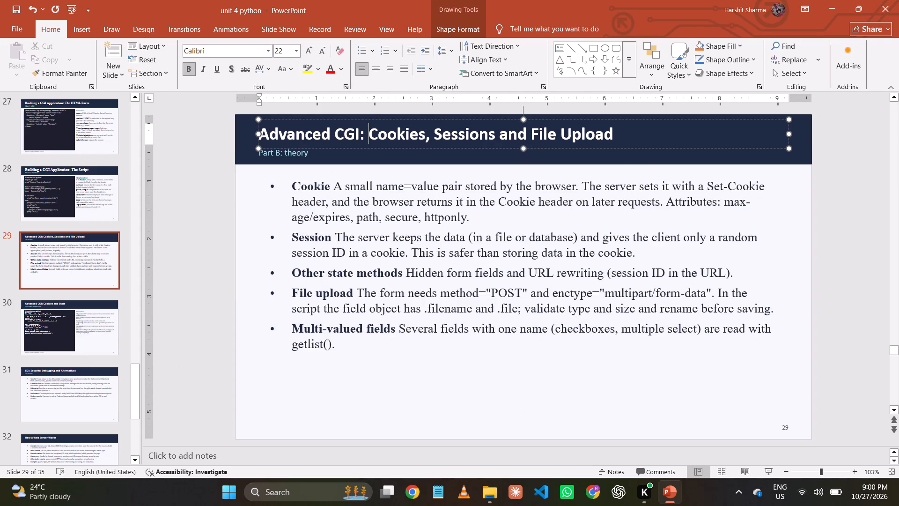
key("ctrl+a")
left_click(311, 51)
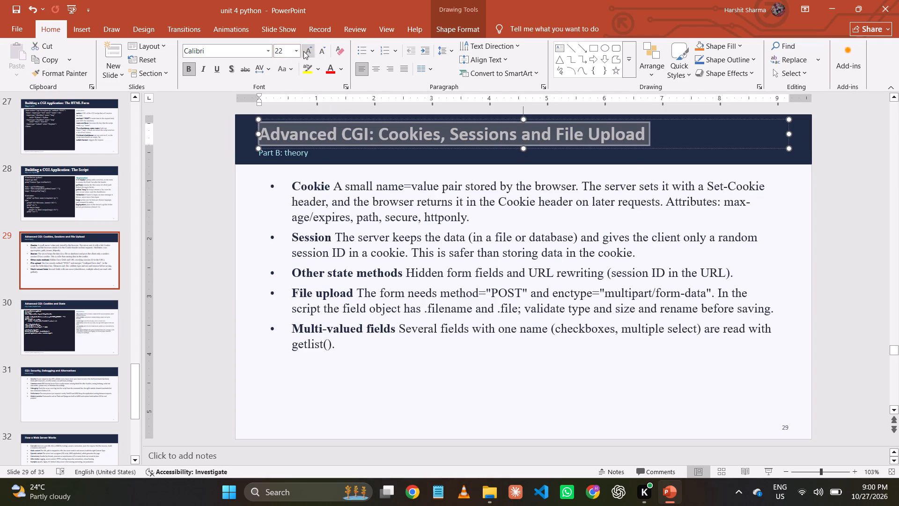
left_click(266, 52)
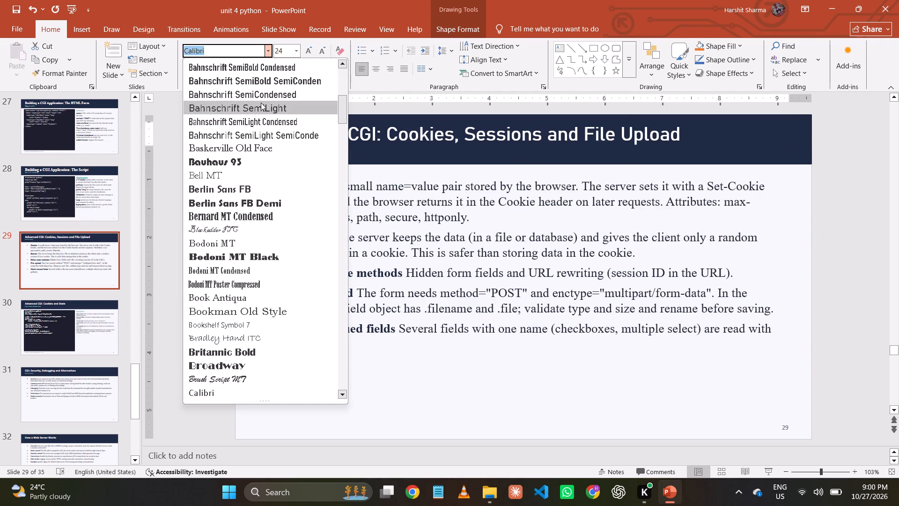
key("BackSpace")
type("times")
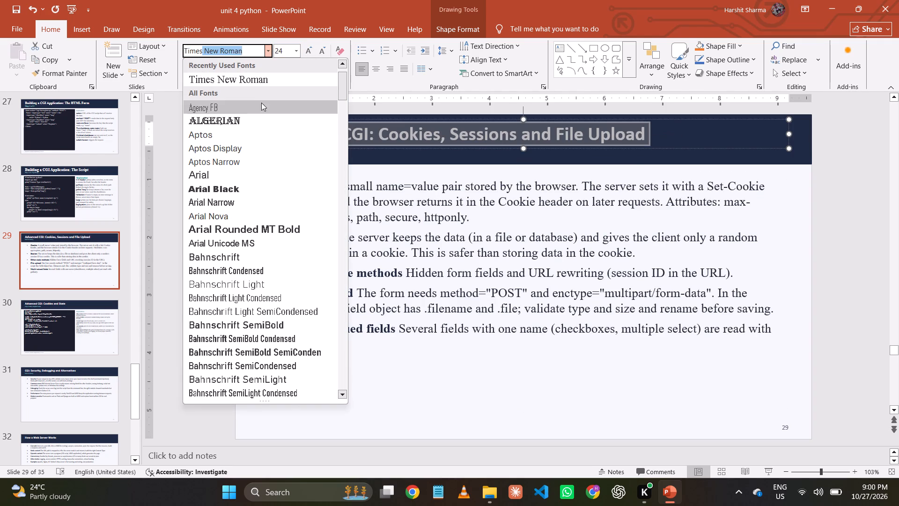
left_click(271, 78)
Set the slide 29 subtitle, "Part B: theory", to 14 pt Times New Roman and save the presentation.
left_click(291, 155)
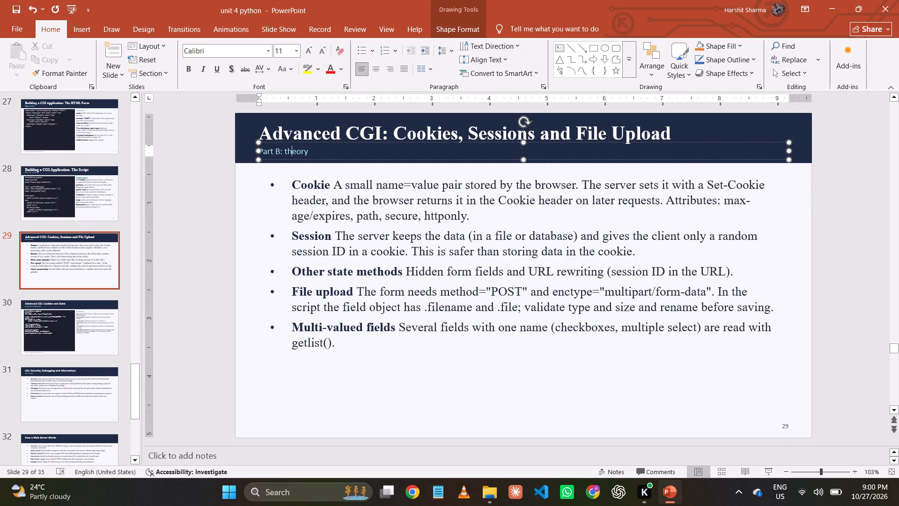
key("ctrl+a")
left_click(269, 52)
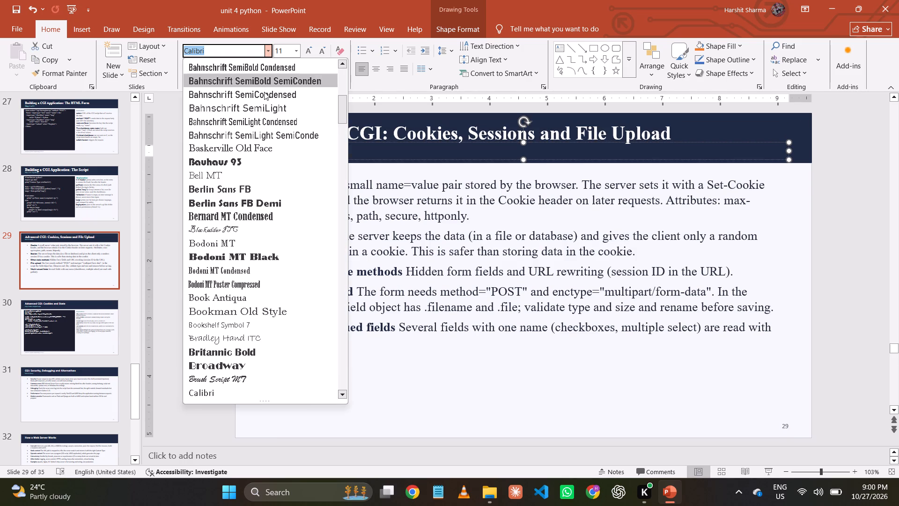
key("BackSpace")
type("time")
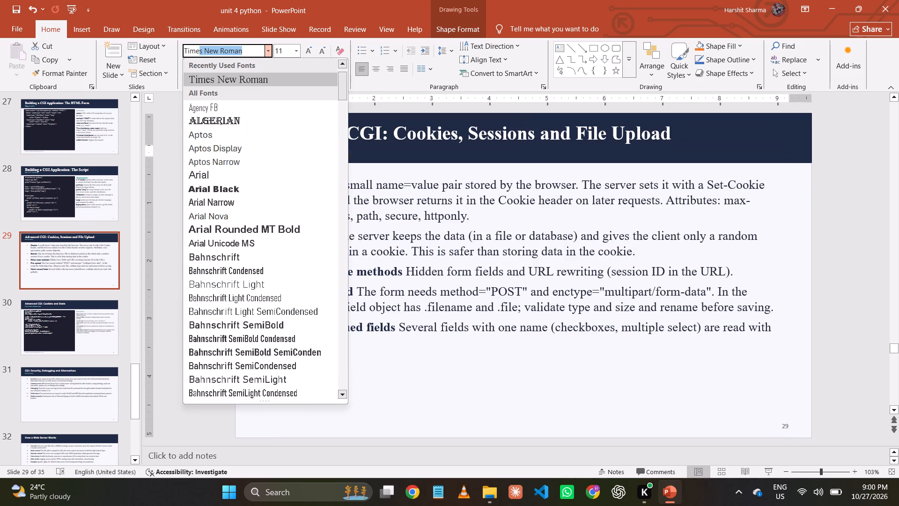
left_click(270, 82)
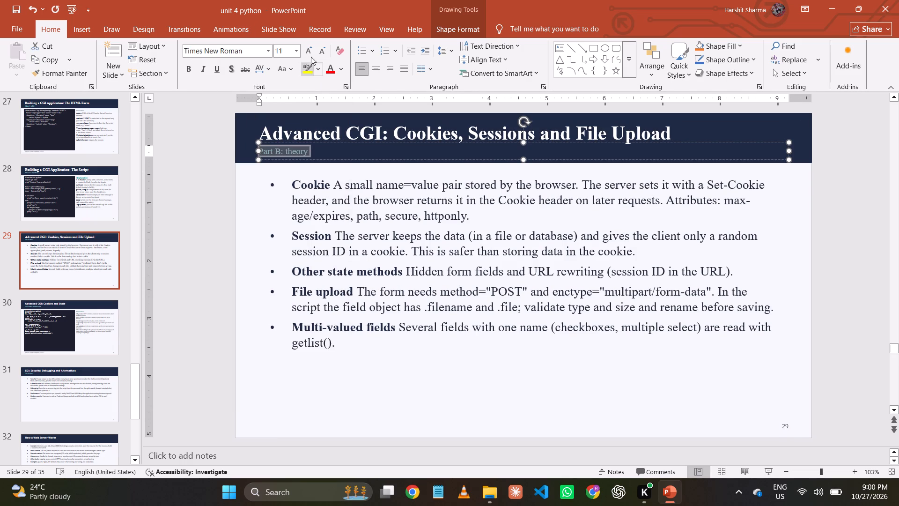
double_click(309, 54)
left_click(192, 224)
key("ctrl+s")
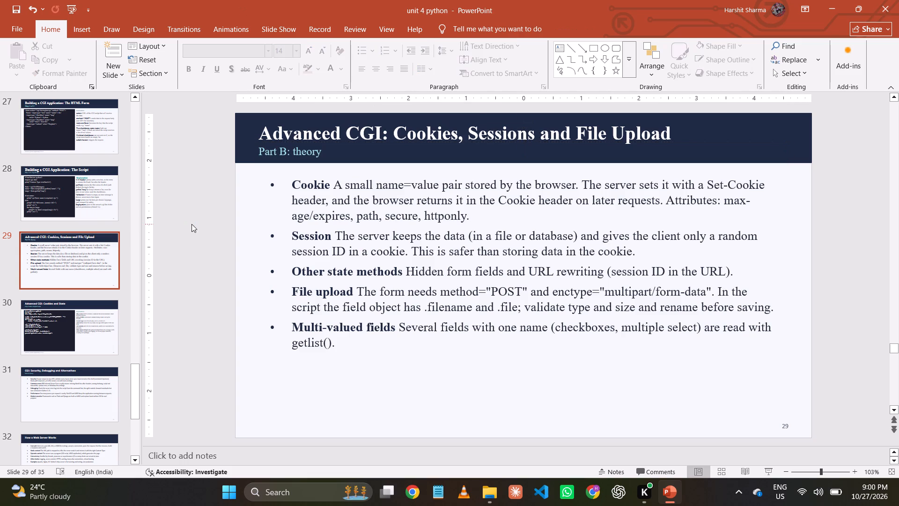
Set the whole SimpleCookie code block on slide 30 to 12 pt Times New Roman.
left_click(71, 313)
left_click(344, 287)
key("ctrl+a")
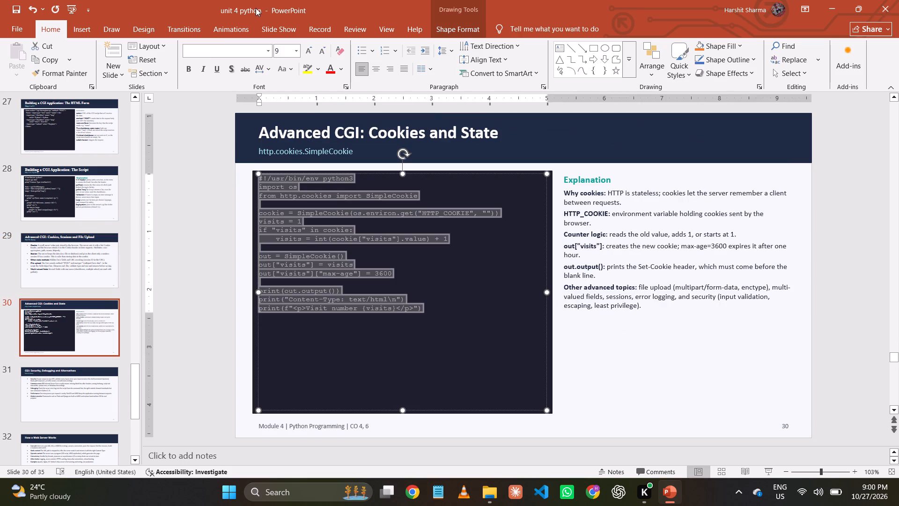
left_click(318, 50)
triple_click(312, 51)
left_click(312, 51)
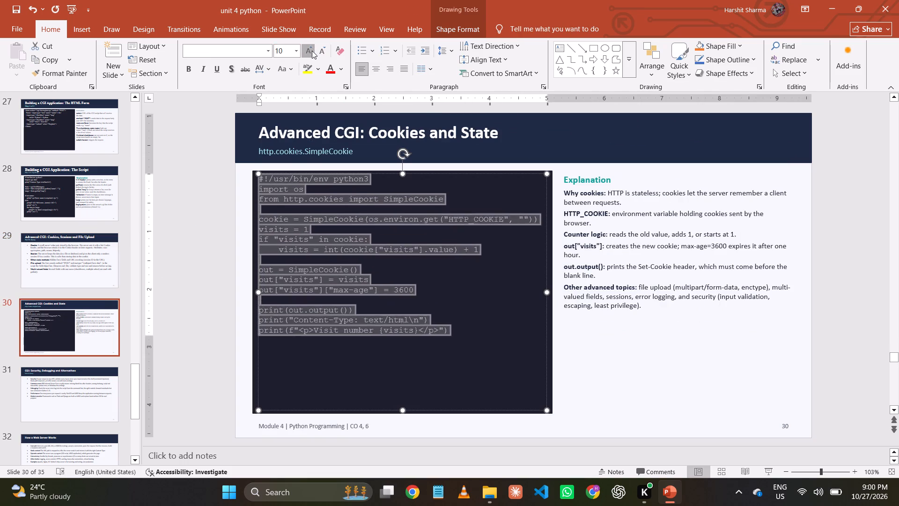
left_click(307, 50)
left_click(268, 51)
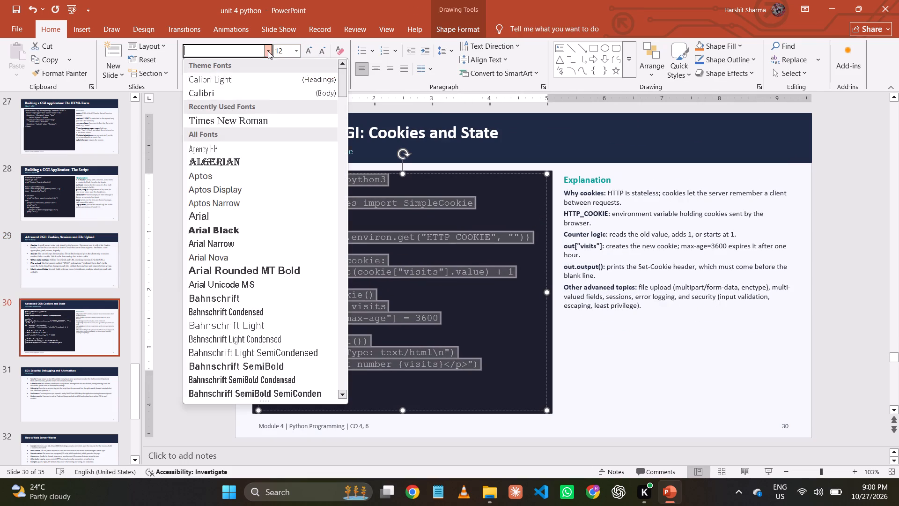
left_click(270, 123)
Set all the explanation body text on slide 30 to 12 pt Times New Roman.
left_click(592, 232)
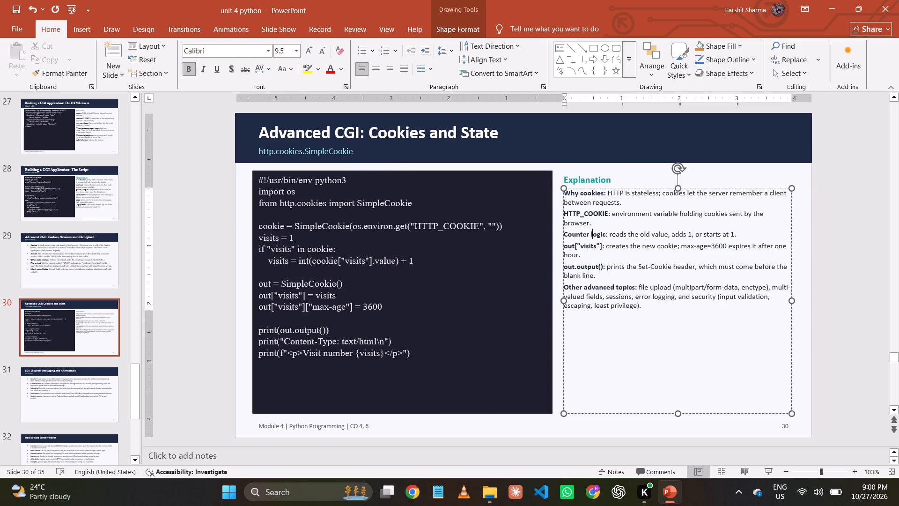
key("ctrl+a")
double_click(309, 49)
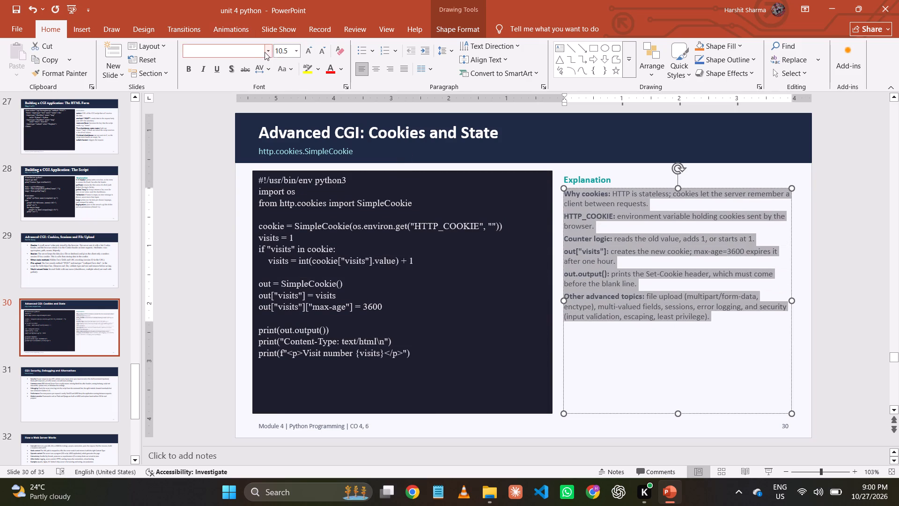
left_click(266, 52)
left_click(276, 117)
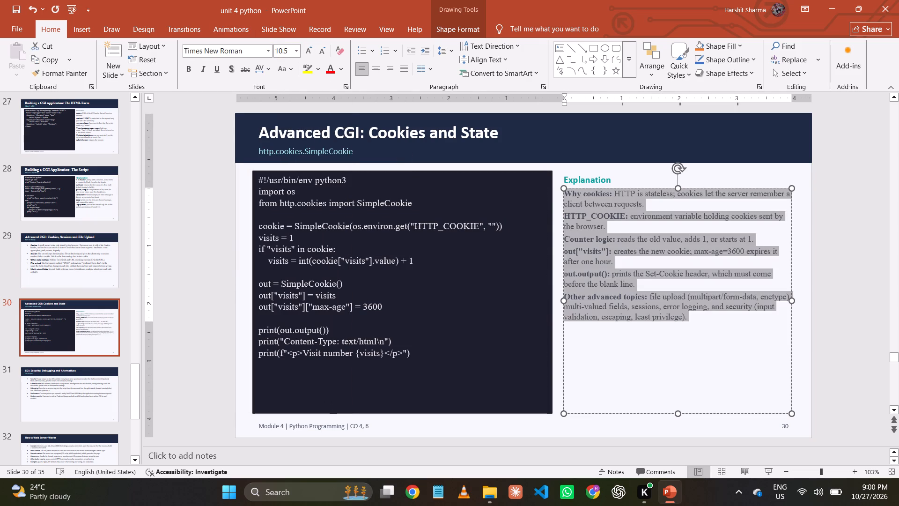
double_click(312, 51)
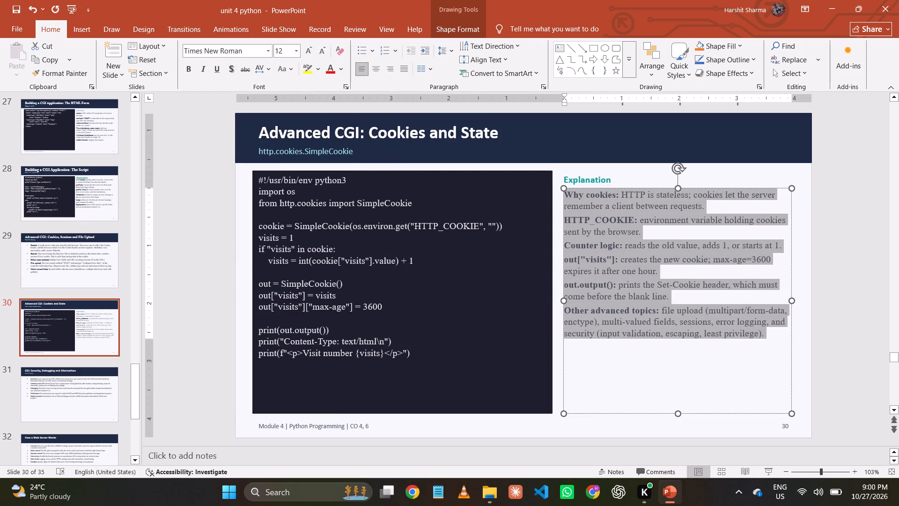
Set the "Explanation" heading on slide 30 to 16 pt Times New Roman.
left_click(596, 178)
key("ctrl+a")
double_click(310, 52)
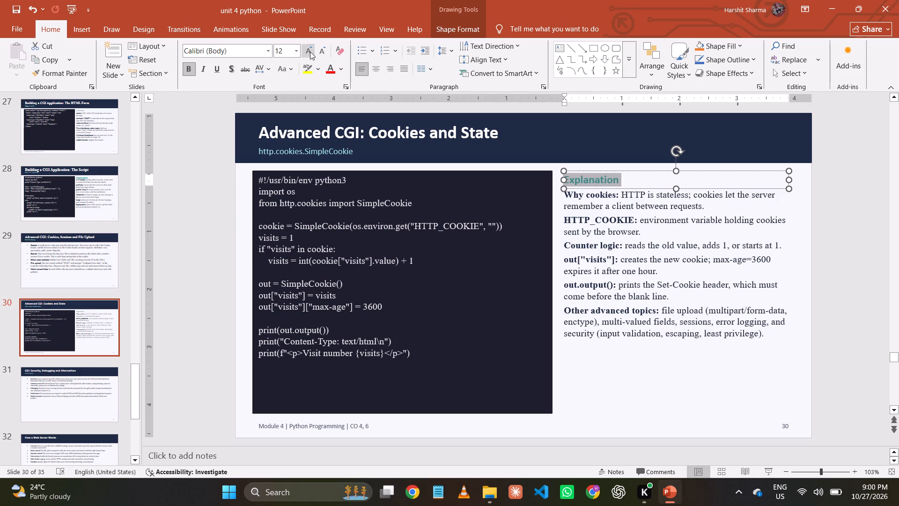
left_click(272, 51)
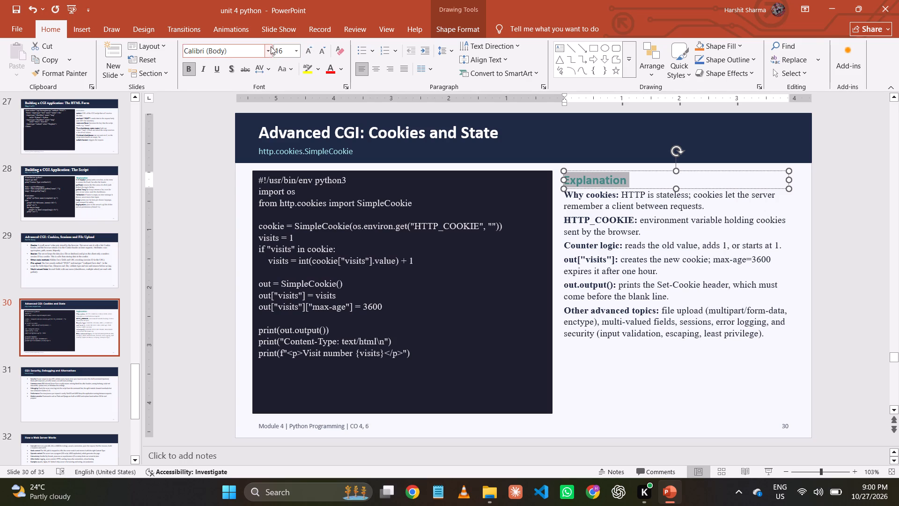
left_click(271, 46)
left_click(266, 122)
Change the slide 30 title, "Advanced CGI: Cookies and State", to Times New Roman.
left_click(388, 139)
key("ctrl+a")
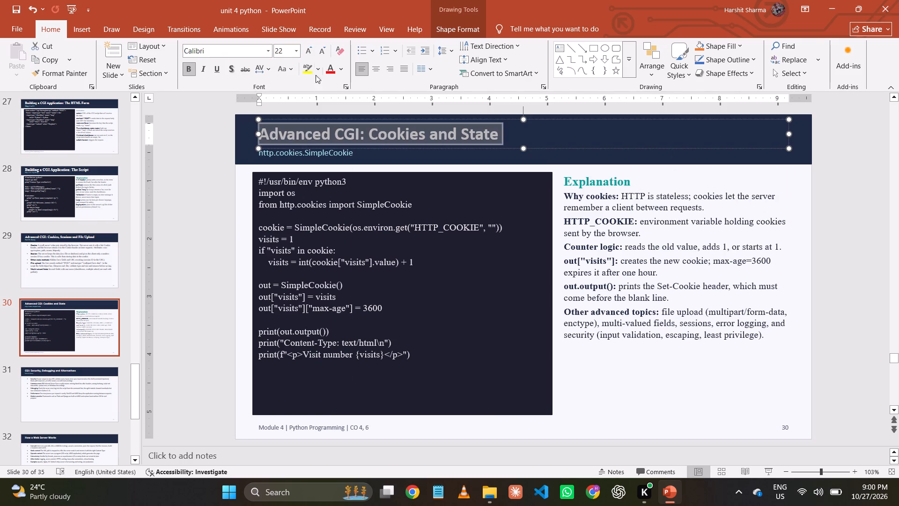
left_click(267, 54)
key("BackSpace")
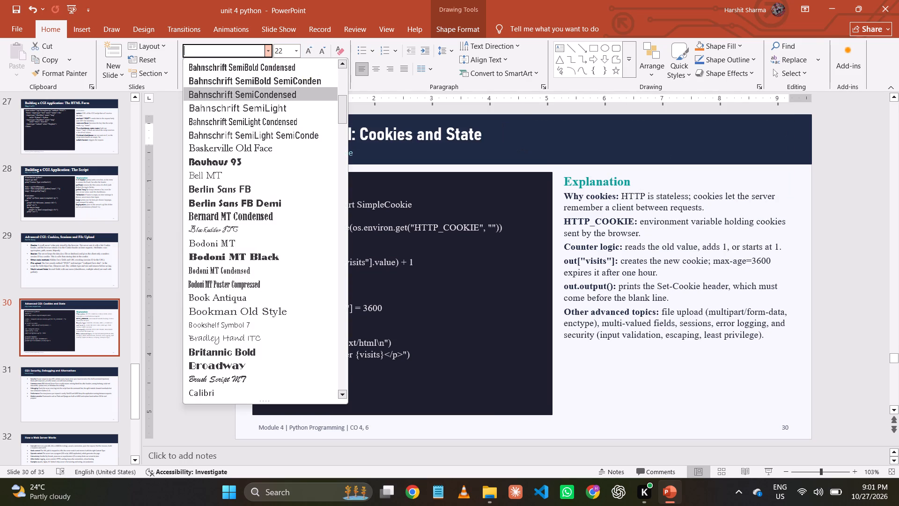
type("times")
left_click(267, 82)
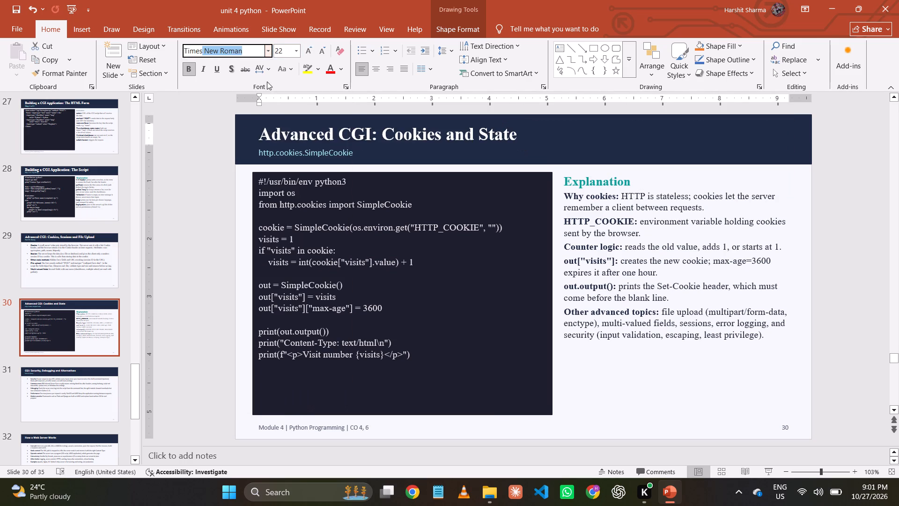
Set the slide 30 subtitle, "http.cookies.SimpleCookie", to 14 pt Times New Roman.
left_click(309, 156)
key("ctrl+a")
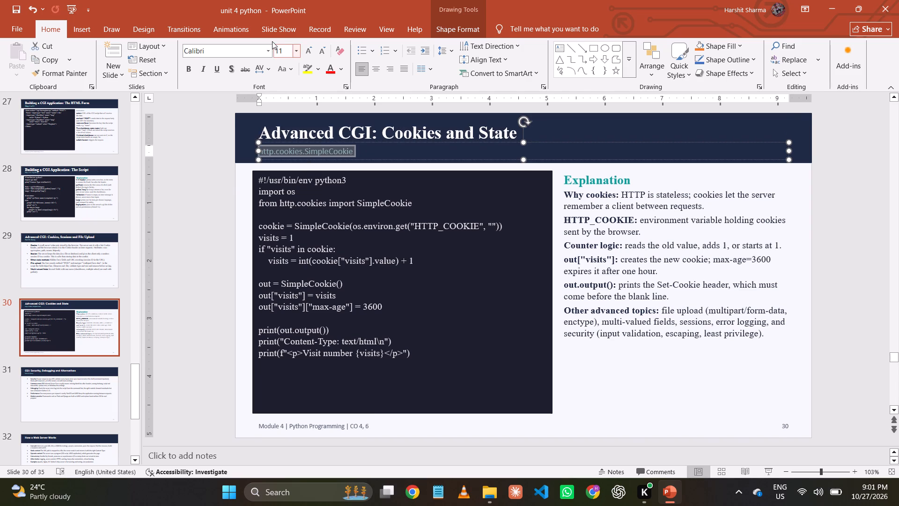
left_click(269, 53)
key("BackSpace")
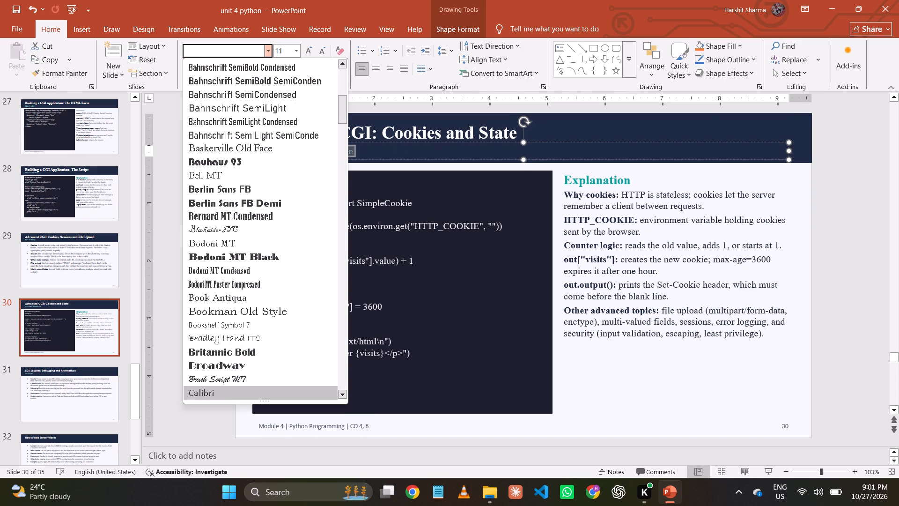
type("times")
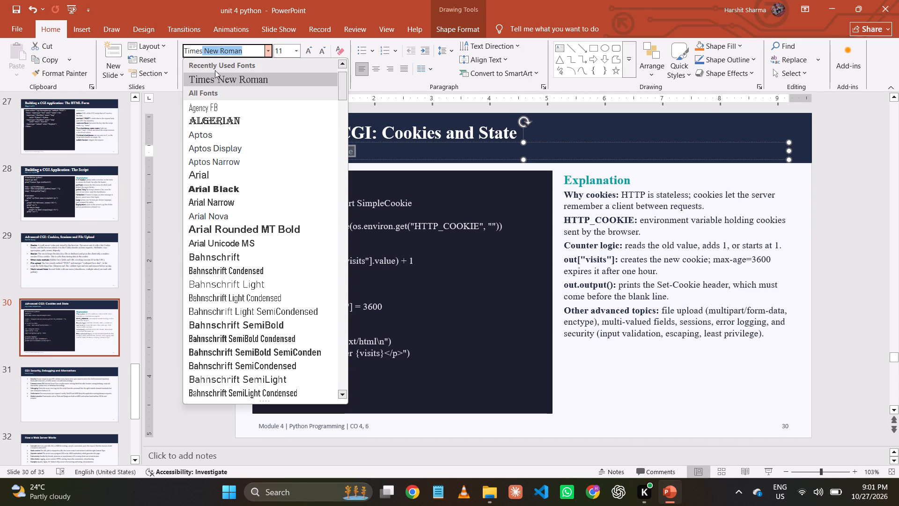
left_click(228, 82)
double_click(307, 48)
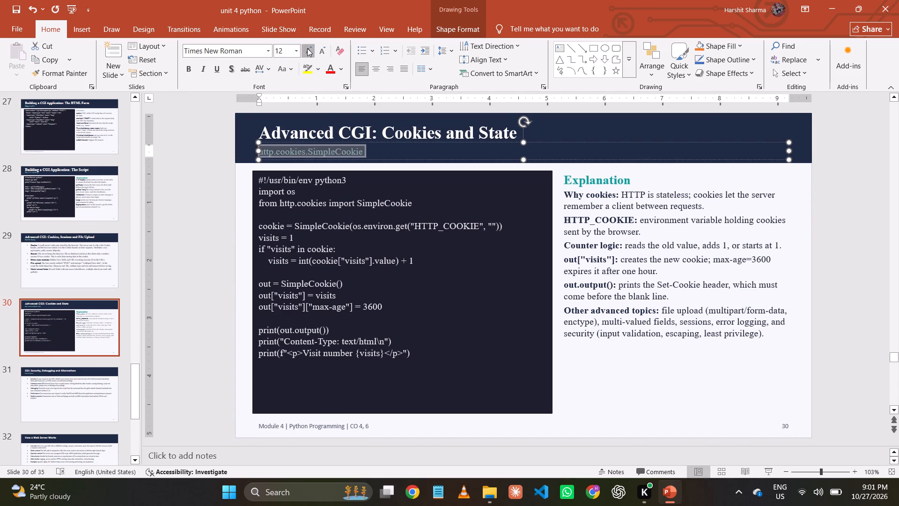
Enlarge the slide 30 title, "Advanced CGI: Cookies and State", to 24 pt.
left_click(380, 132)
key("ctrl+a")
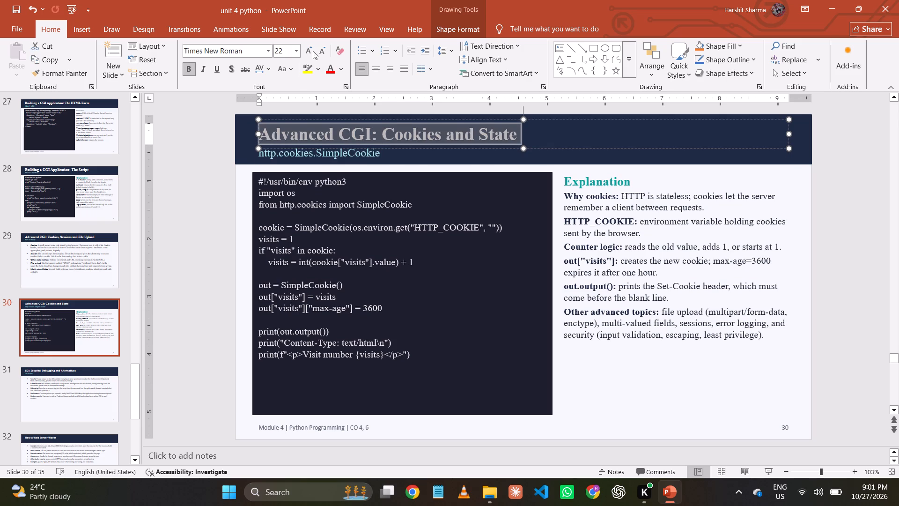
left_click(313, 50)
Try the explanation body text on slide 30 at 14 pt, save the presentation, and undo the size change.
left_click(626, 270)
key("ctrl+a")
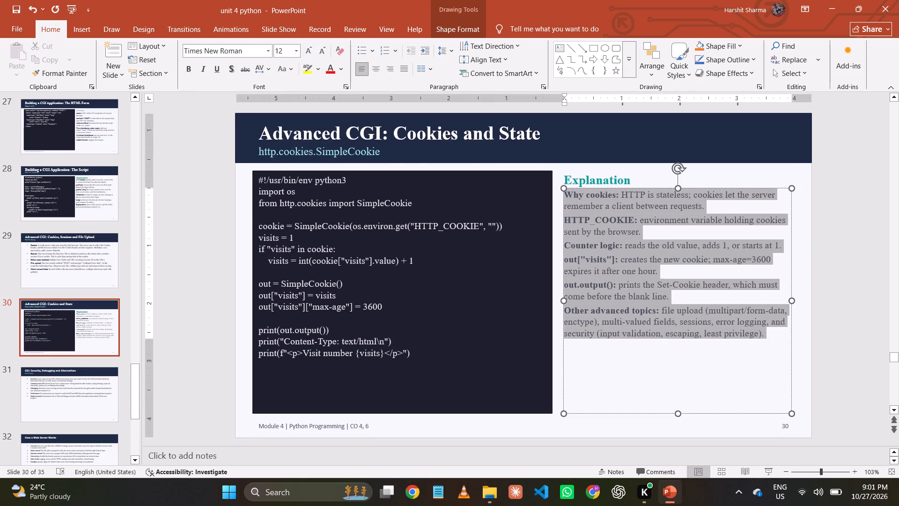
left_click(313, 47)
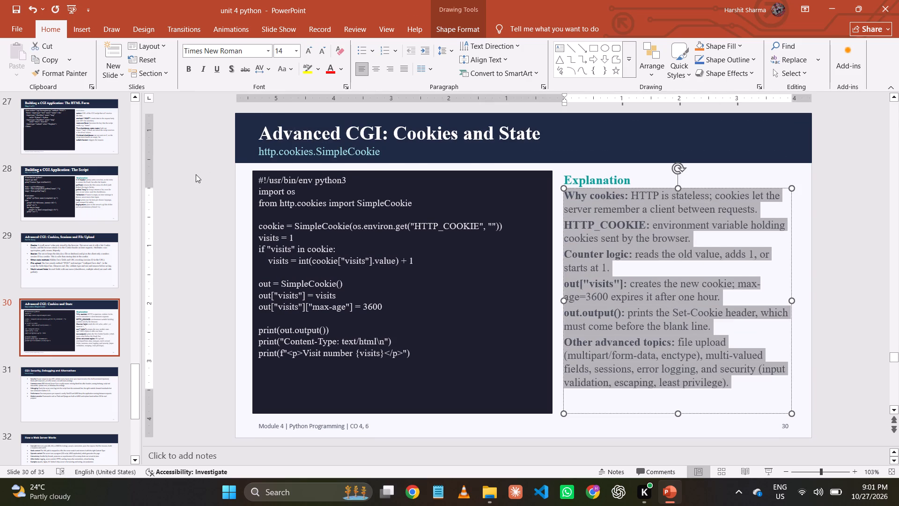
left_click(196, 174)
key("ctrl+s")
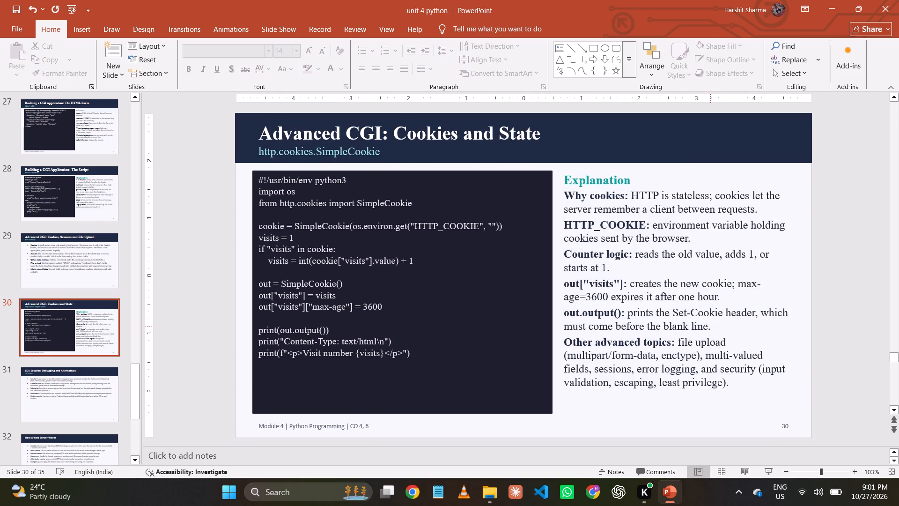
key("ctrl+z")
Save the presentation.
left_click(214, 215)
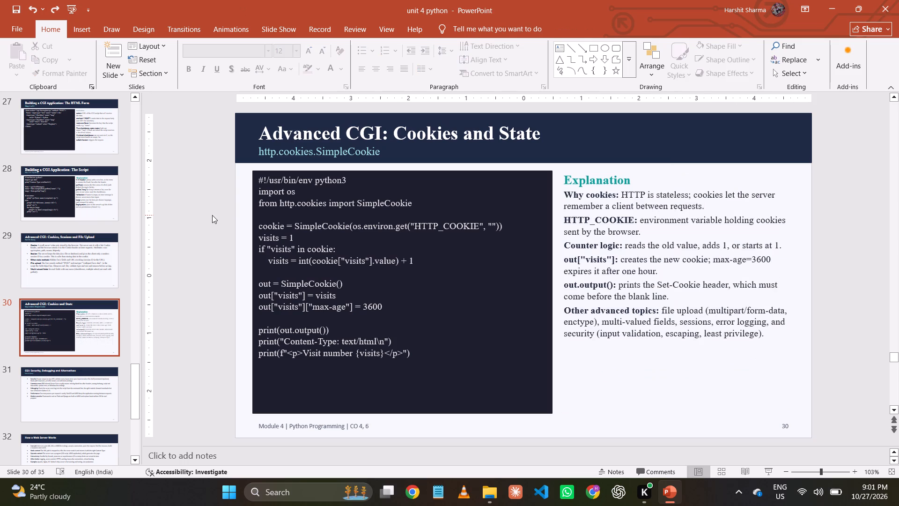
key("ctrl+s")
Set all the bullet text on slide 31, "CGI: Security, Debugging and Alternatives", to 16 pt Times New Roman.
left_click(78, 378)
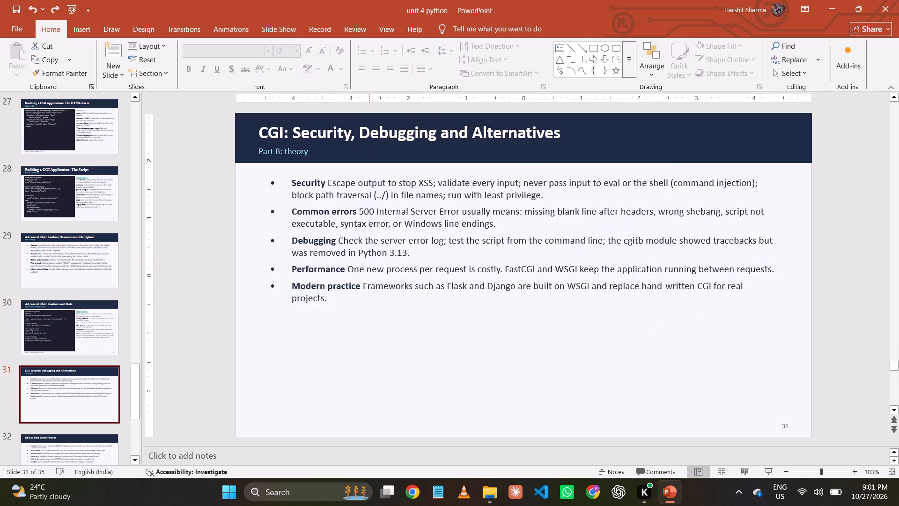
left_click(369, 257)
key("ctrl+a")
double_click(305, 52)
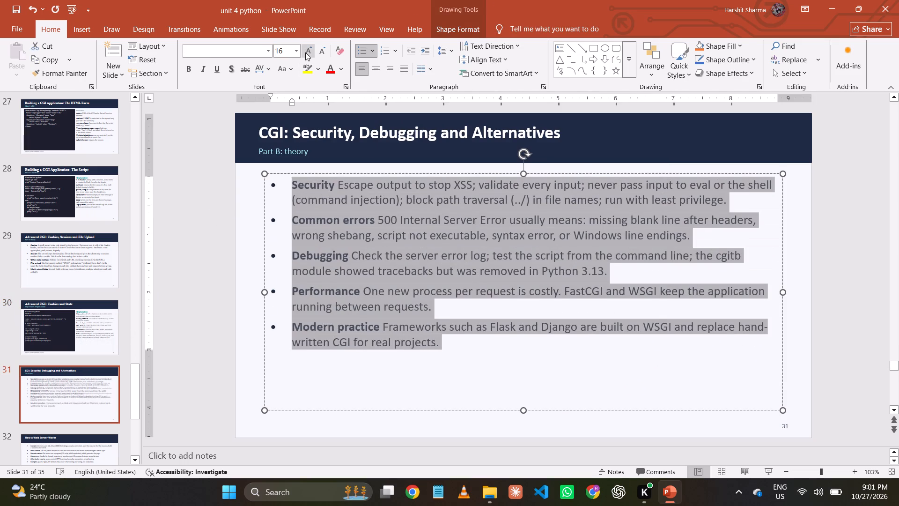
left_click(305, 52)
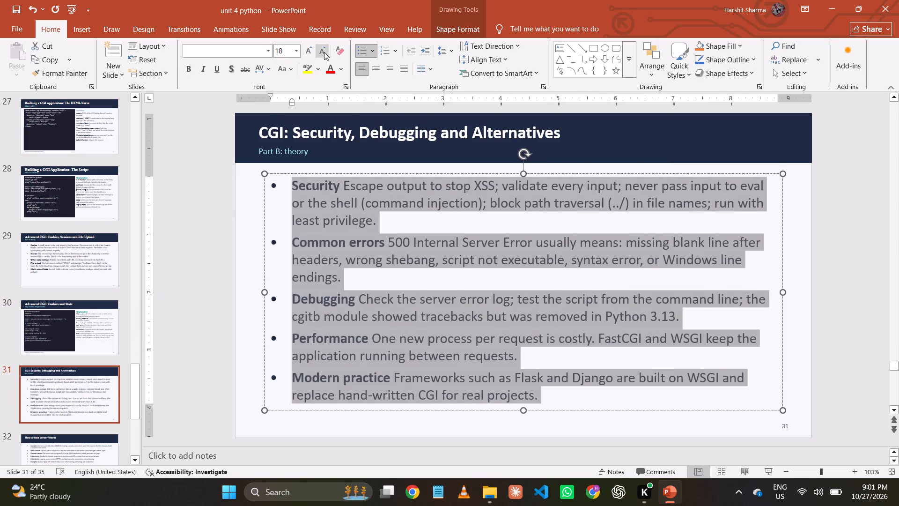
left_click(325, 52)
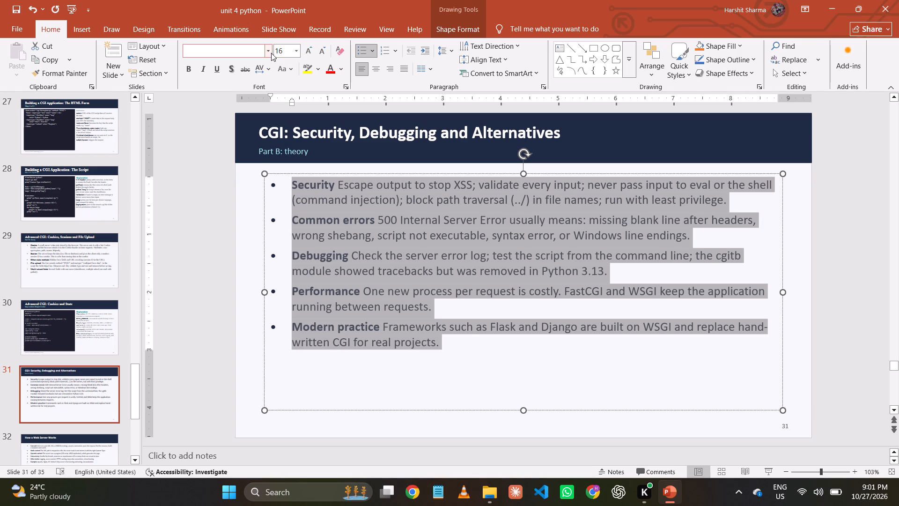
left_click(264, 53)
left_click(265, 53)
left_click(268, 118)
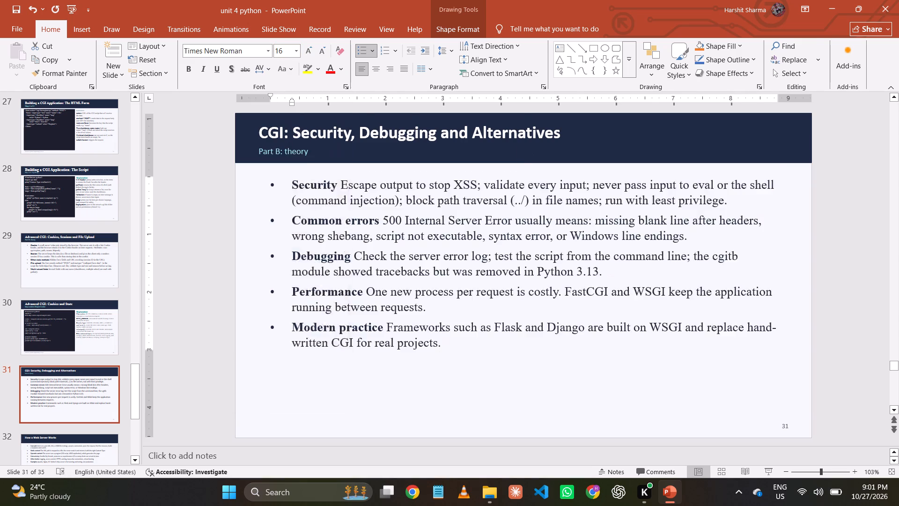
Change the slide 31 title, "CGI: Security, Debugging and Alternatives", to Times New Roman.
left_click(338, 136)
key("ctrl+a")
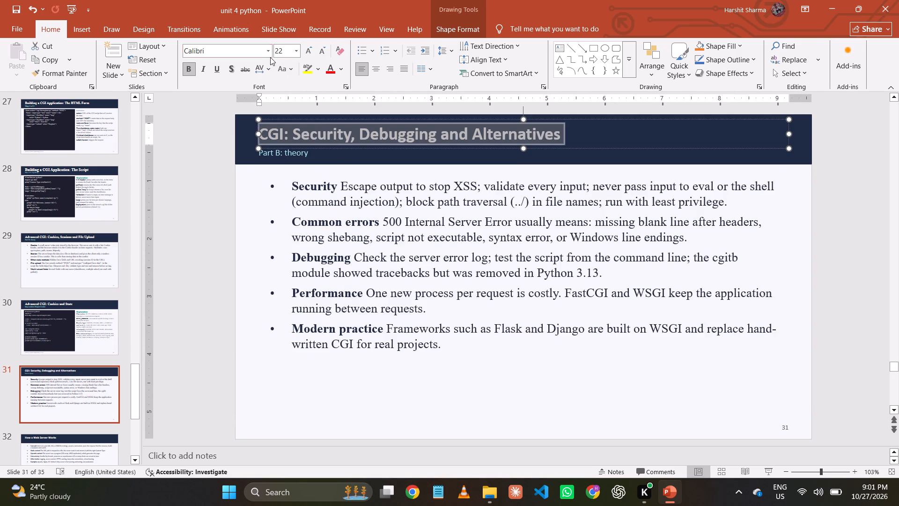
left_click(268, 54)
key("BackSpace")
type("times")
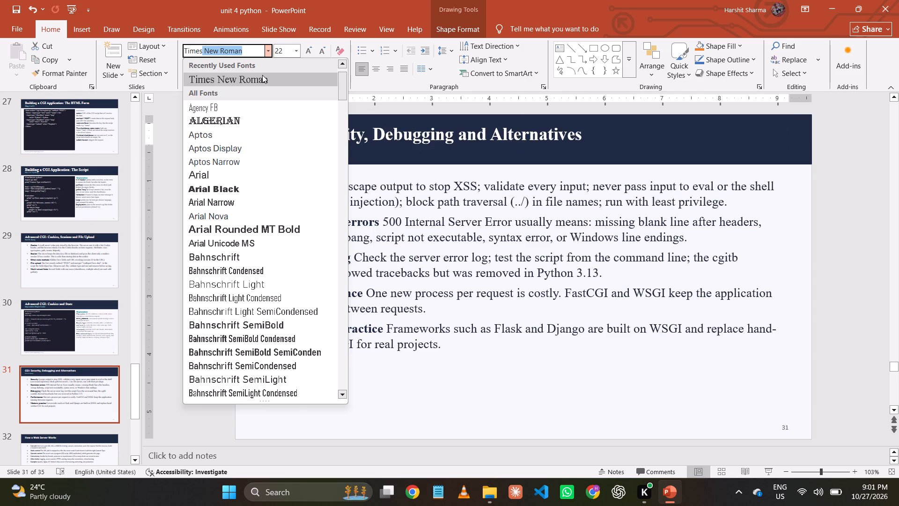
left_click(262, 75)
Set the slide 31 subtitle, "Part B: theory", to 16 pt Times New Roman.
left_click(280, 153)
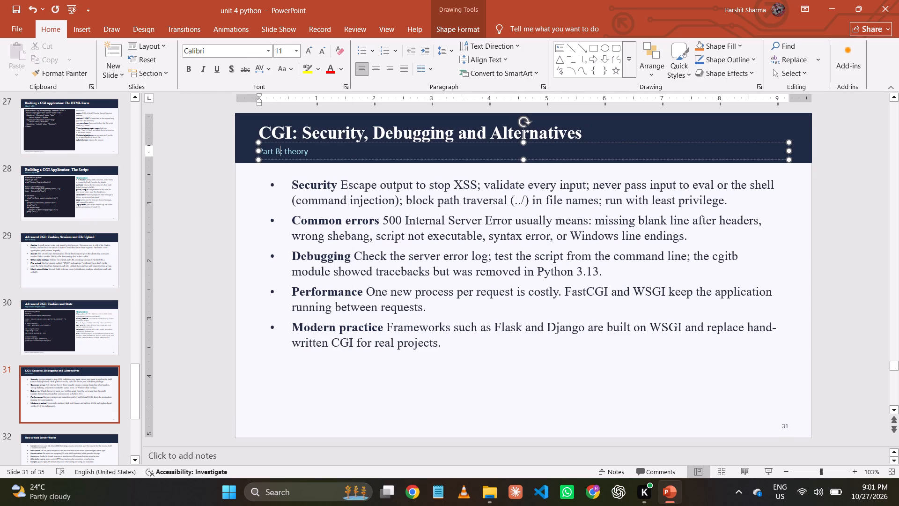
key("ctrl+a")
left_click(270, 52)
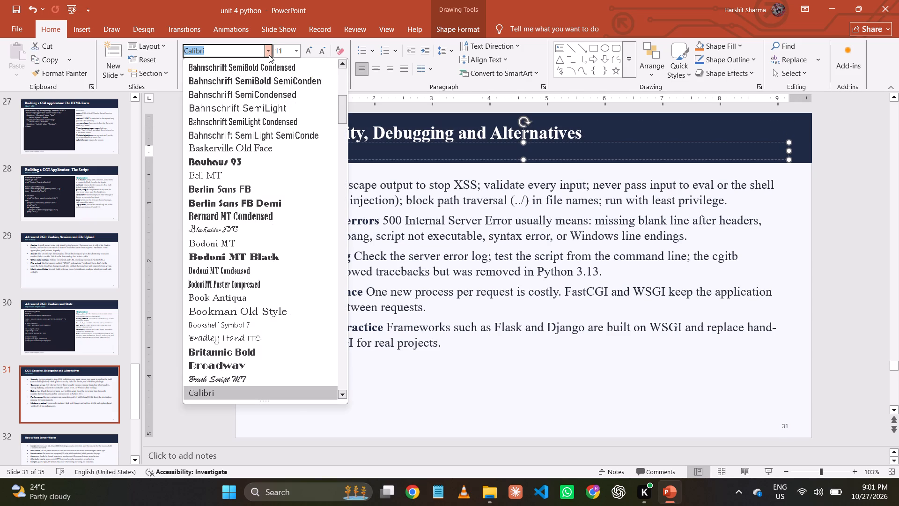
key("BackSpace")
type("times")
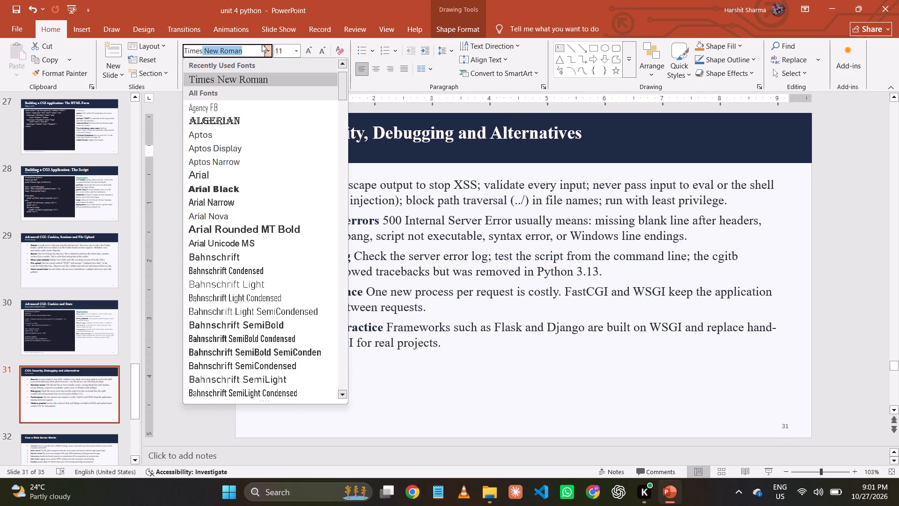
left_click(277, 83)
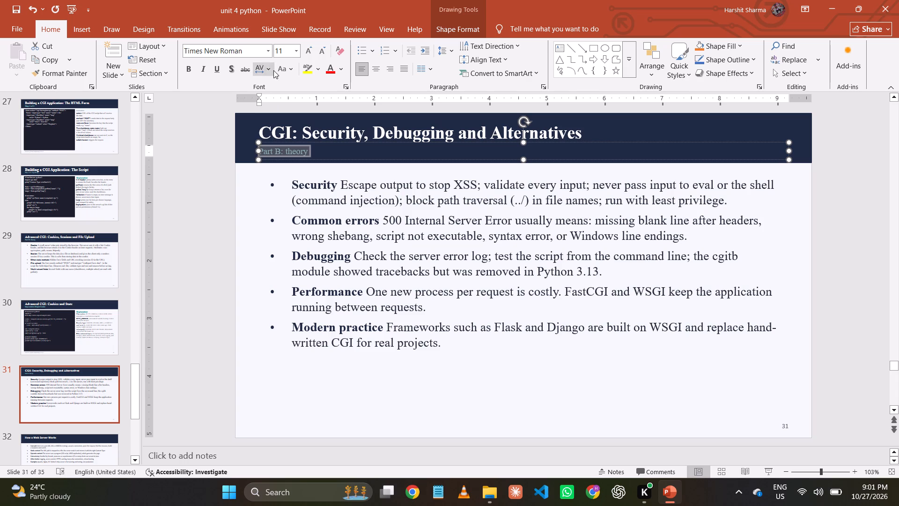
double_click(311, 50)
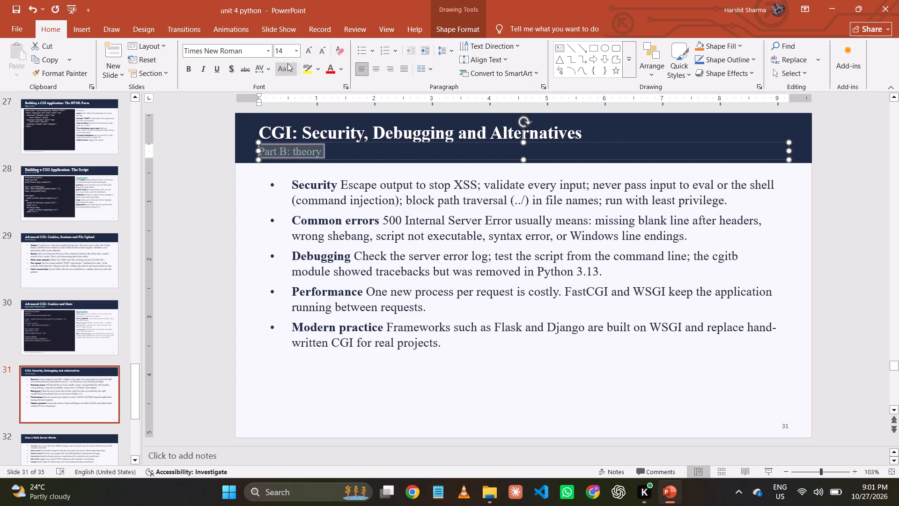
left_click(314, 57)
left_click(192, 175)
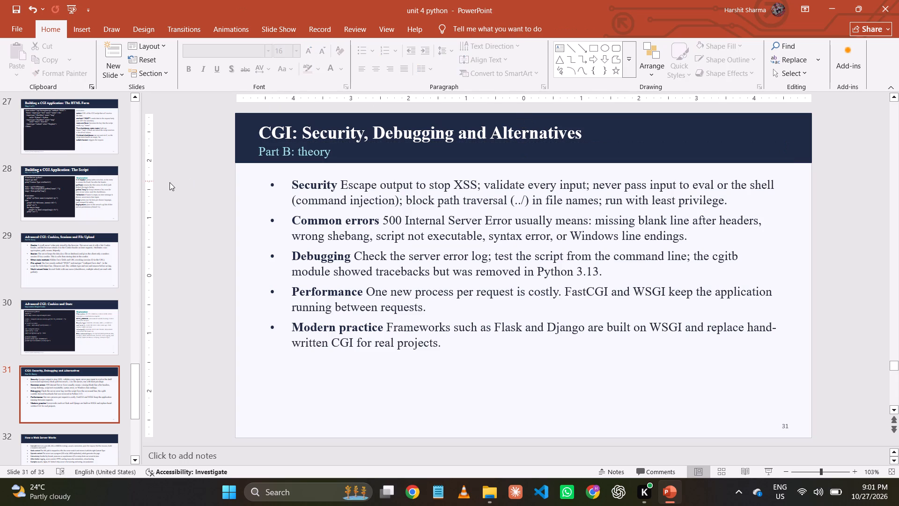
Save the presentation.
key("ctrl+s")
Change the slide 32 title, "How a Web Server Works", to Times New Roman and enlarge it by one size step.
scroll(71, 376, "down", 4)
left_click(74, 347)
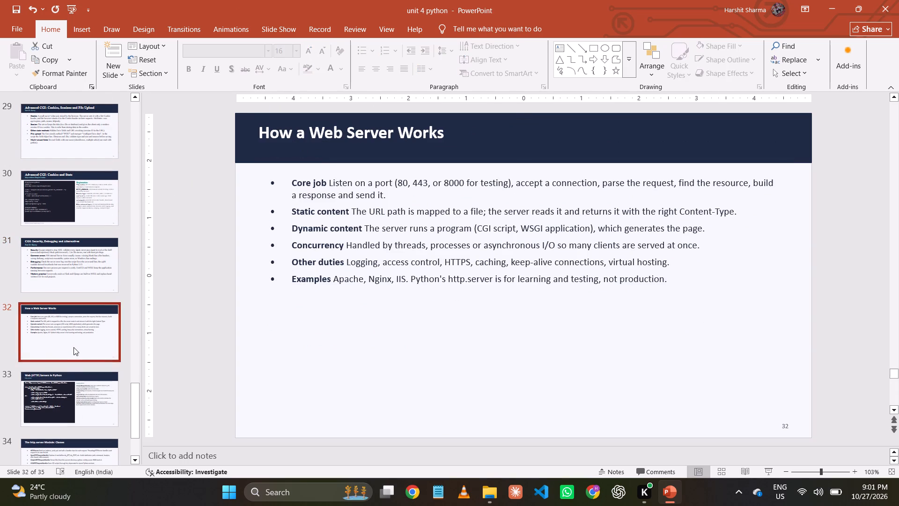
left_click(373, 139)
key("ctrl+a")
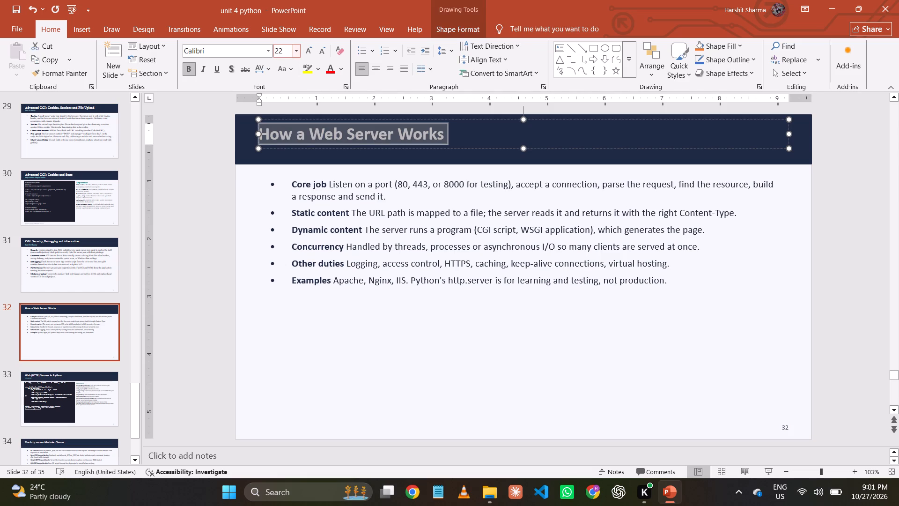
left_click(268, 52)
key("BackSpace")
type("times")
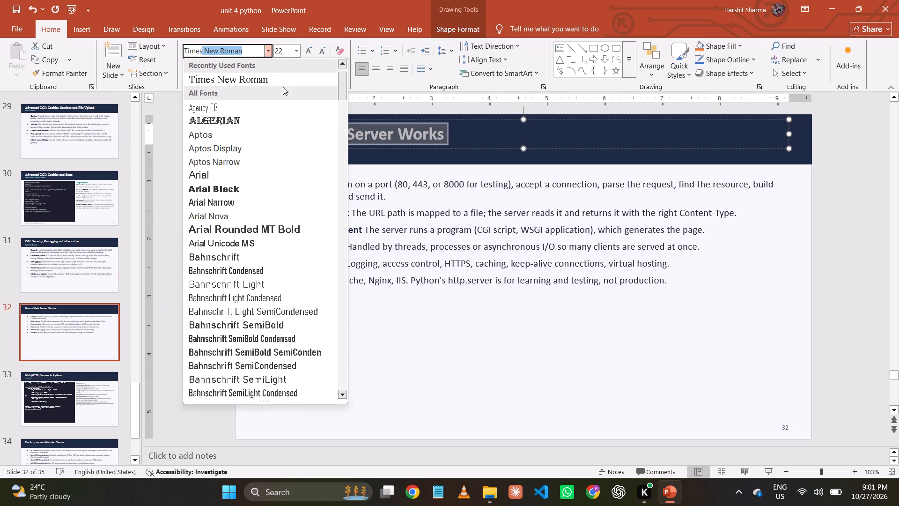
left_click(286, 81)
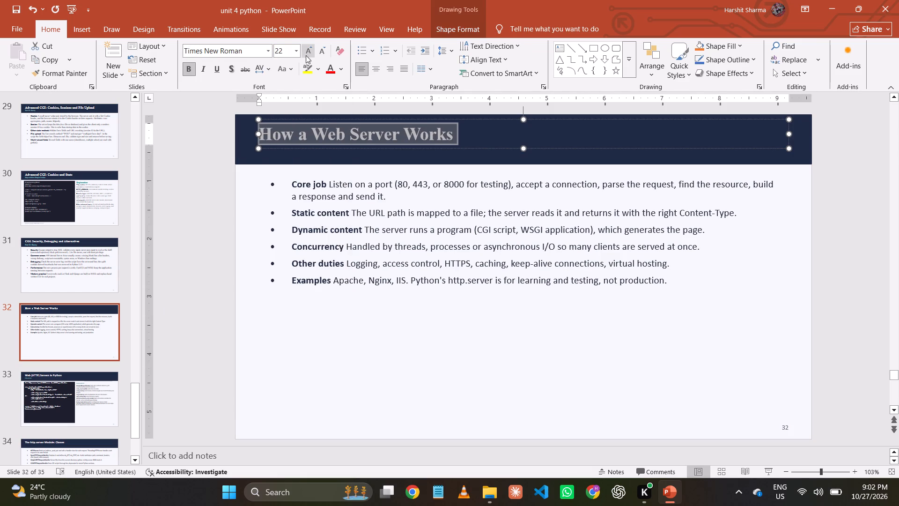
left_click(310, 52)
Set all the bullet text on slide 32, "How a Web Server Works", to 16 pt Times New Roman.
left_click(309, 252)
key("ctrl+a")
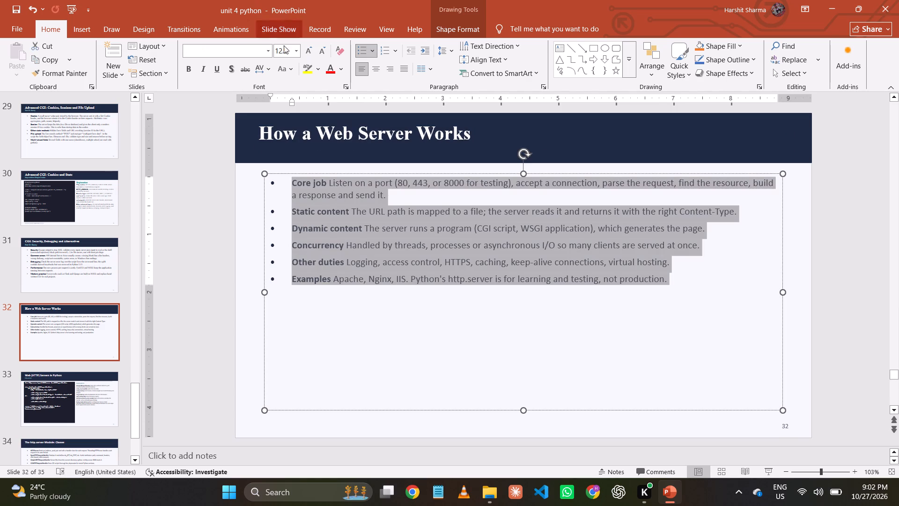
double_click(305, 49)
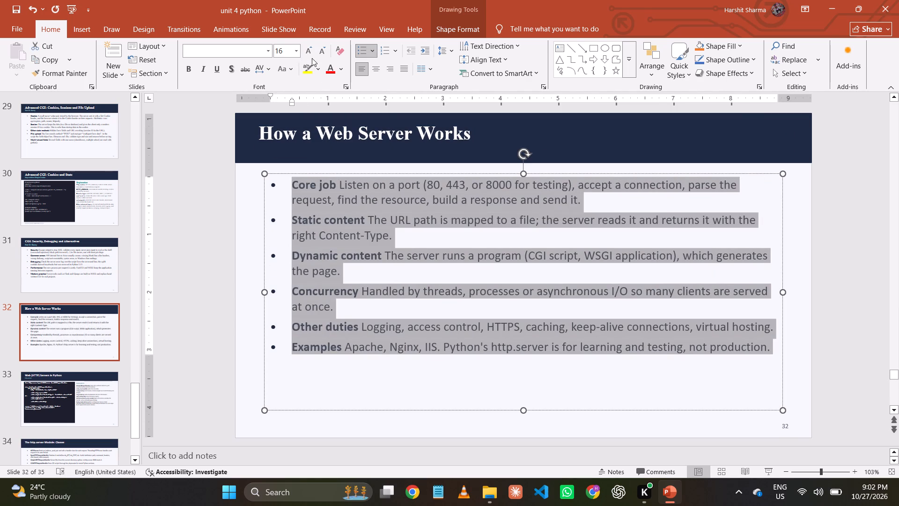
left_click(267, 49)
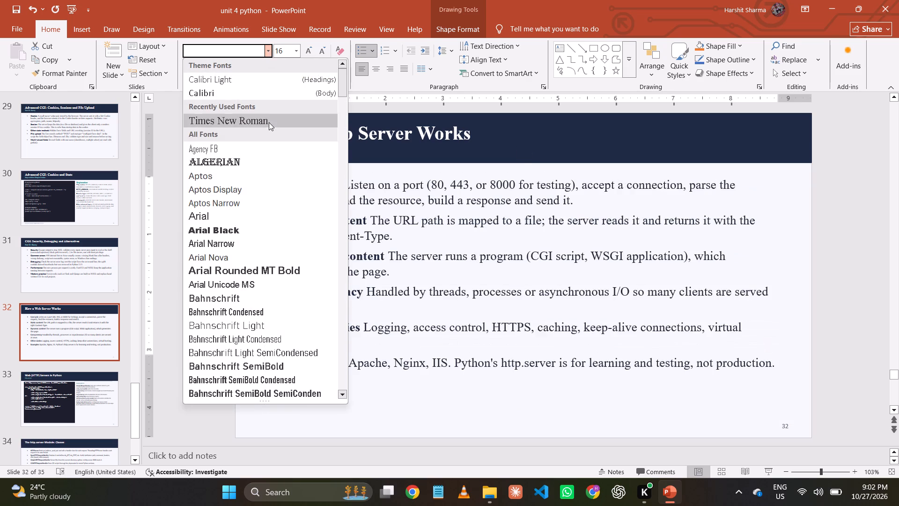
left_click(269, 122)
left_click_drag(200, 195, 193, 203)
Save the presentation.
key("ctrl+s")
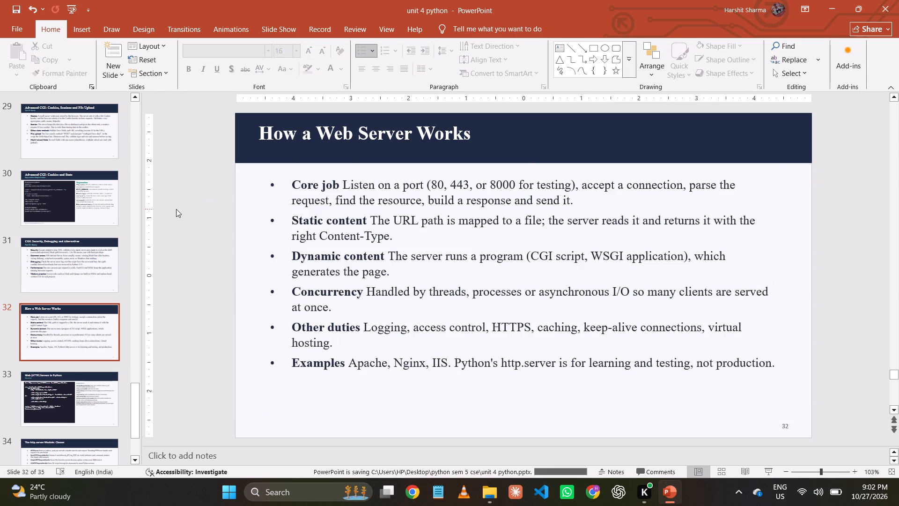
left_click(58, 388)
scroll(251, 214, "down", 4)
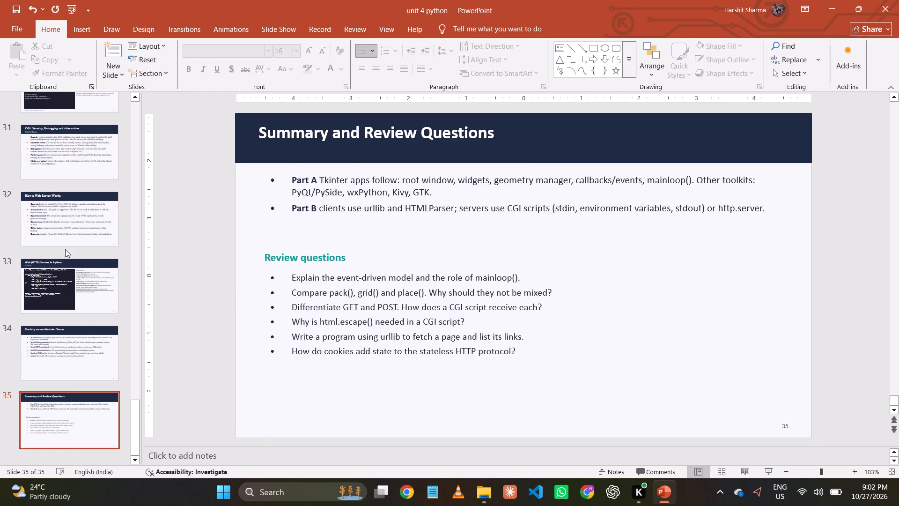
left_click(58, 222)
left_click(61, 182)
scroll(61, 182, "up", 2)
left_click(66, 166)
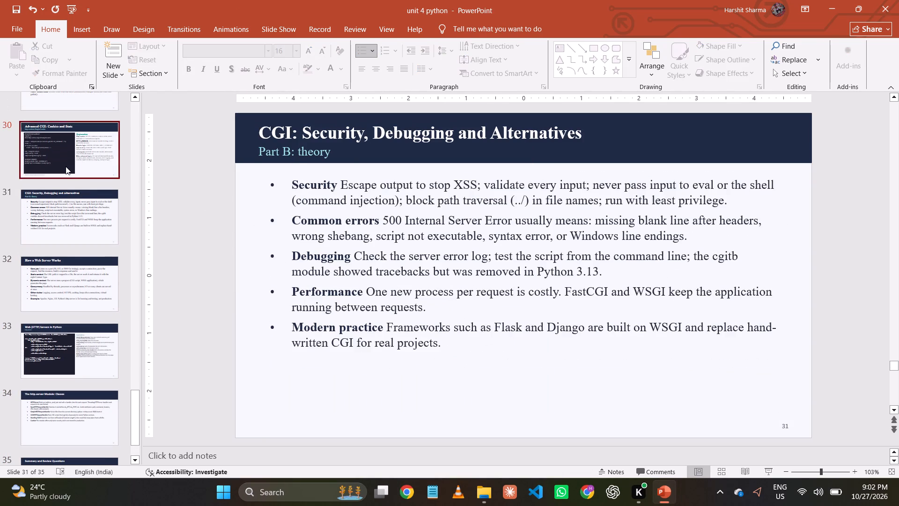
Change all the code text on slide 33, "Web (HTTP) Servers in Python", to Times New Roman.
left_click(45, 335)
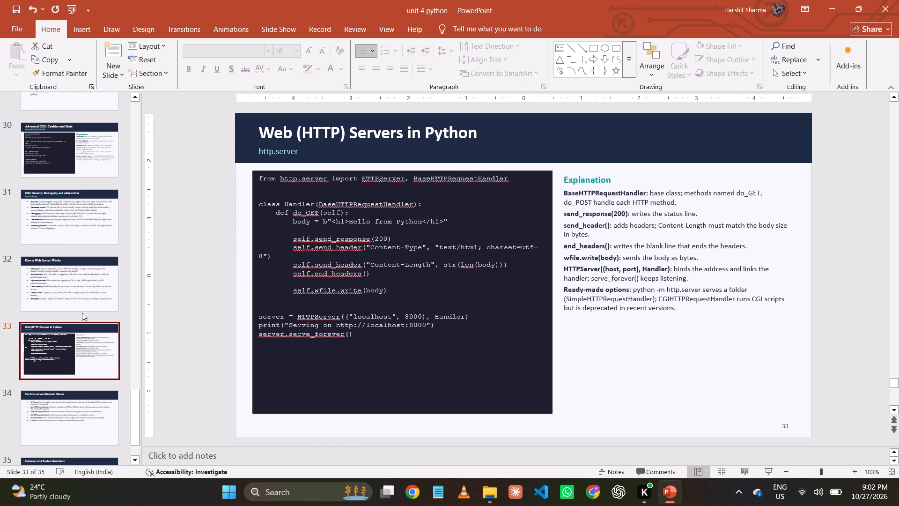
left_click(491, 251)
key("ctrl+a")
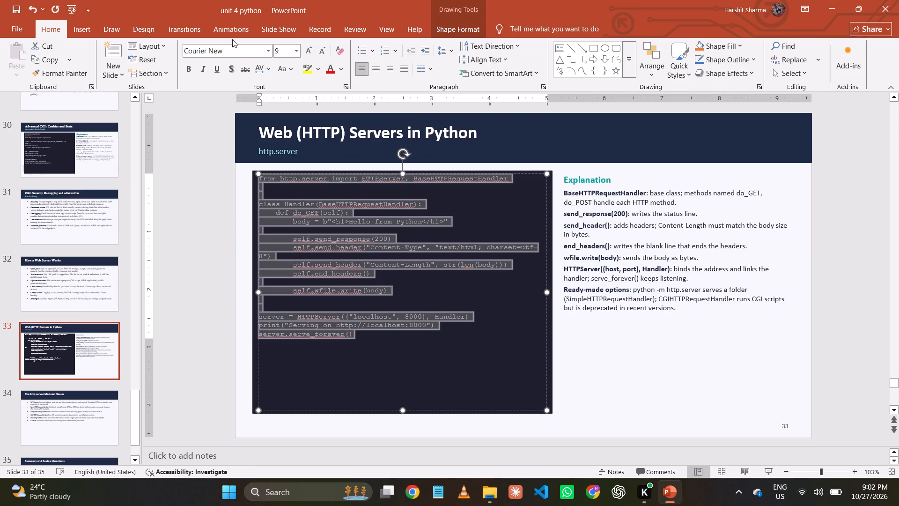
left_click(269, 56)
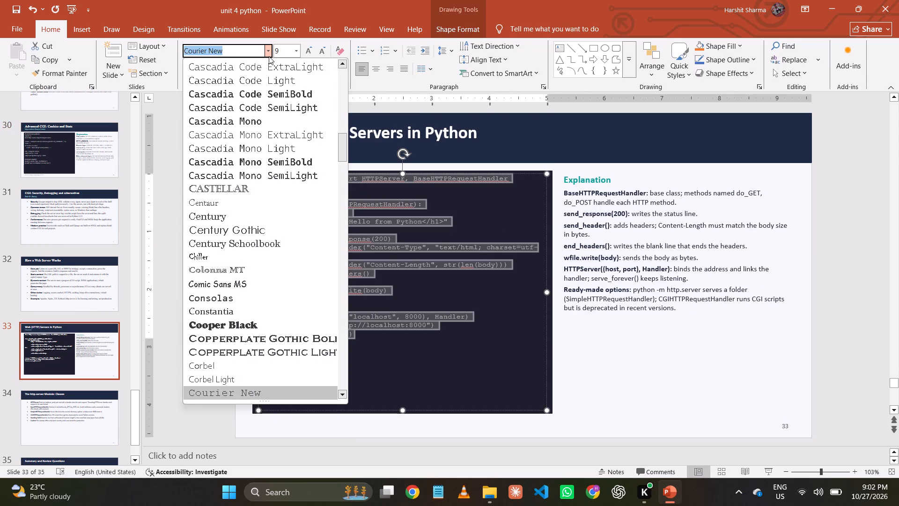
key("BackSpace")
type("times")
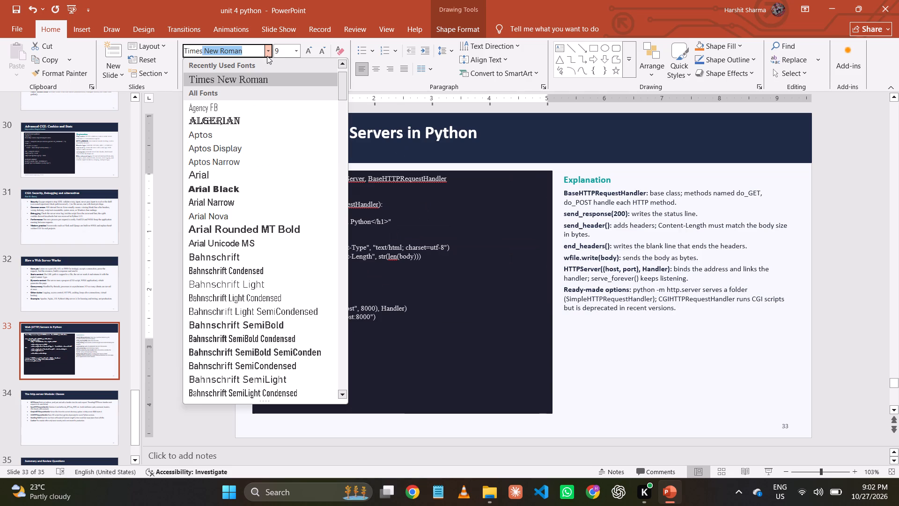
left_click(273, 78)
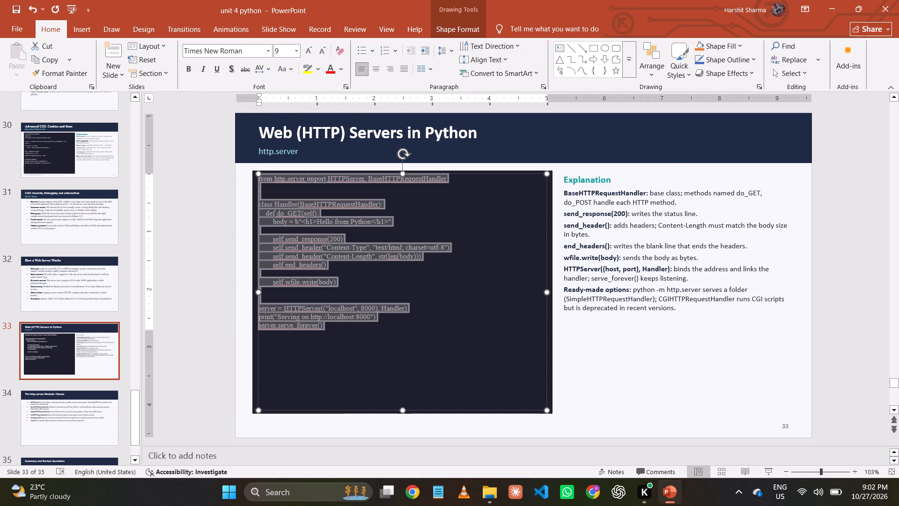
Set the explanation body text on slide 33 to 10.5 pt Times New Roman.
left_click(620, 273)
key("ctrl+a")
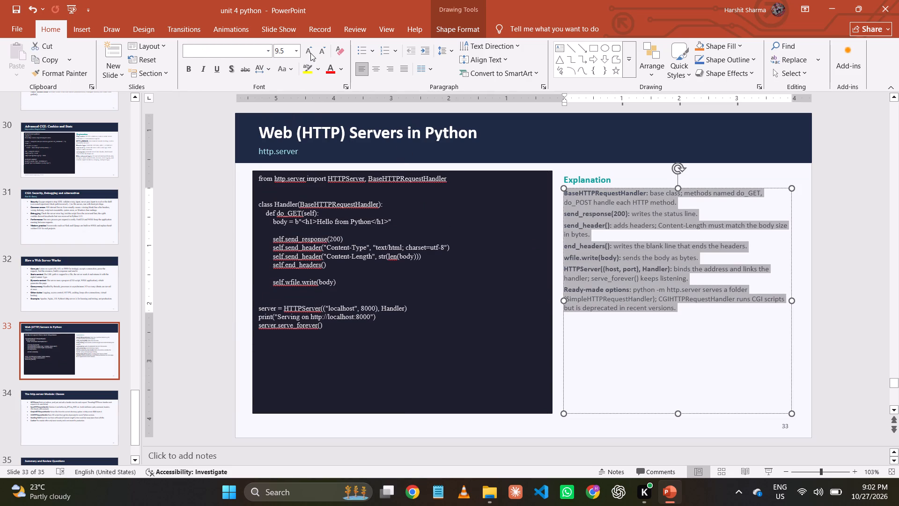
double_click(310, 53)
left_click(270, 52)
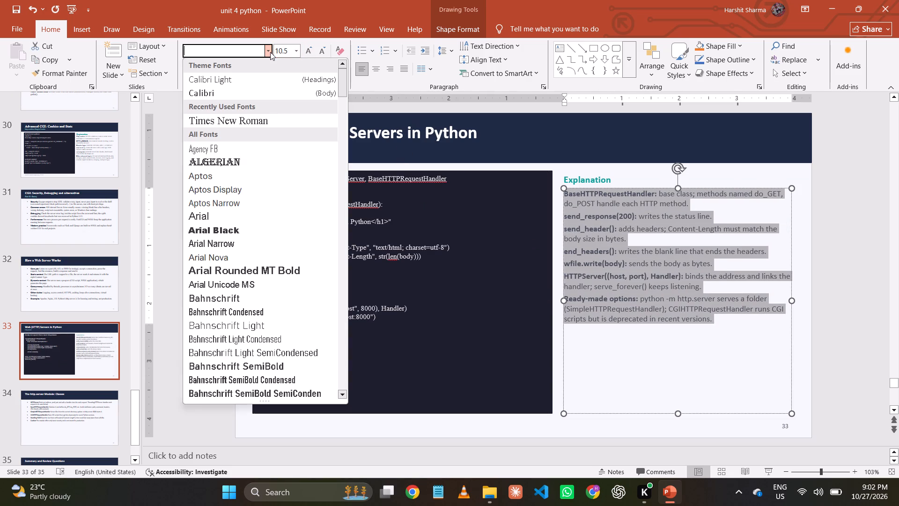
left_click(263, 122)
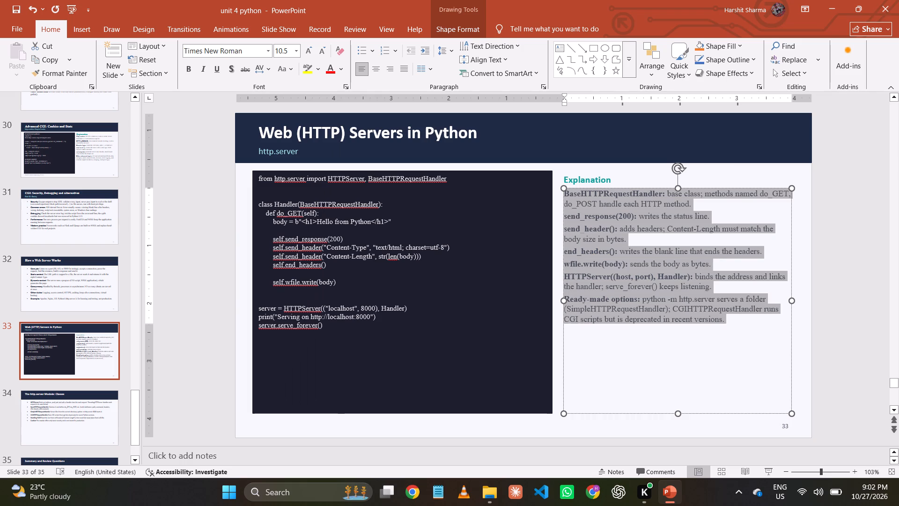
Set the "Explanation" heading on slide 33 to 14 pt Times New Roman.
left_click(589, 179)
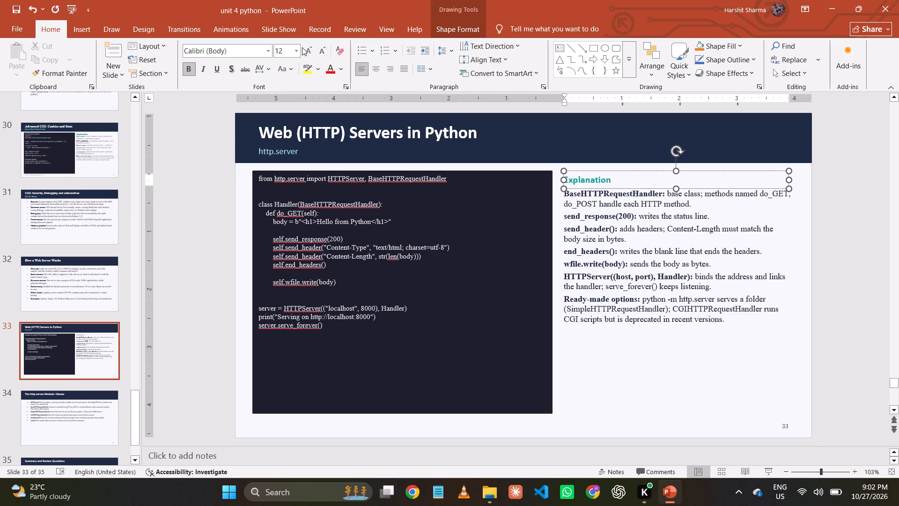
key("ctrl+a")
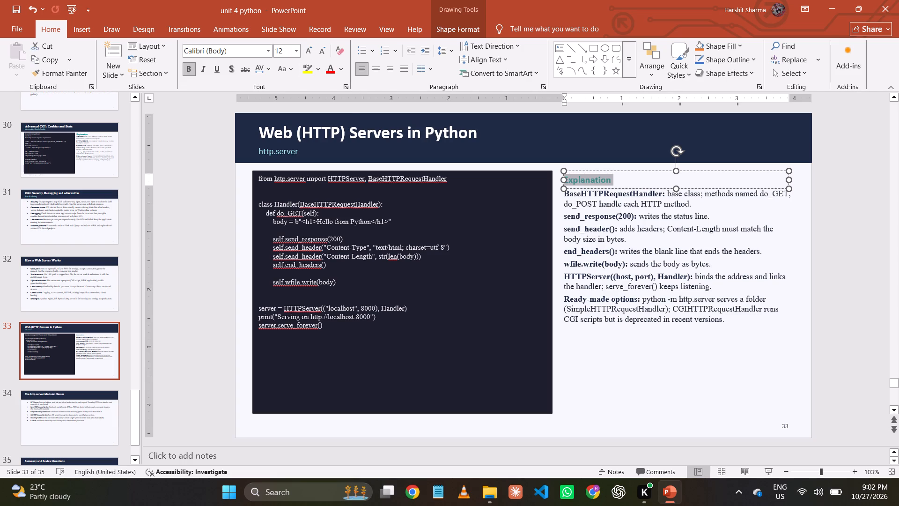
left_click(308, 50)
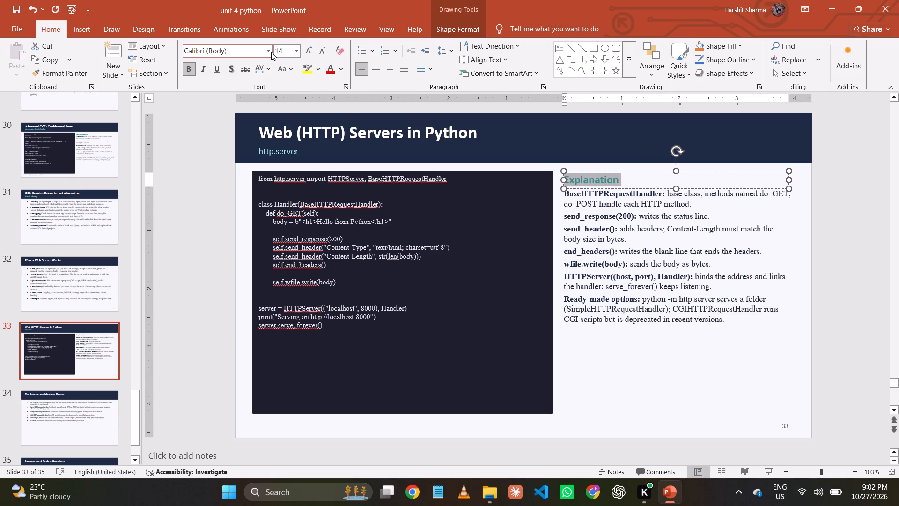
left_click(271, 52)
left_click(265, 116)
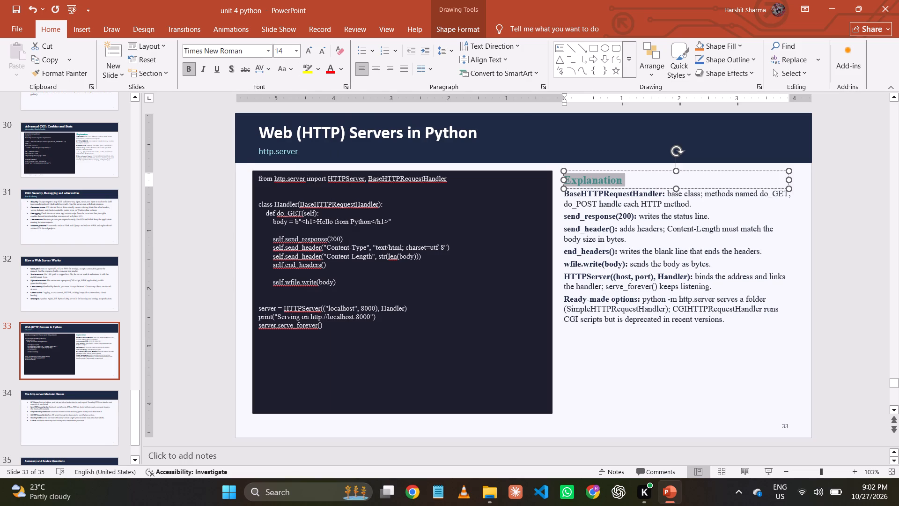
Change the slide 33 title, "Web (HTTP) Servers in Python", to Times New Roman.
left_click(370, 134)
key("ctrl+a")
left_click(268, 52)
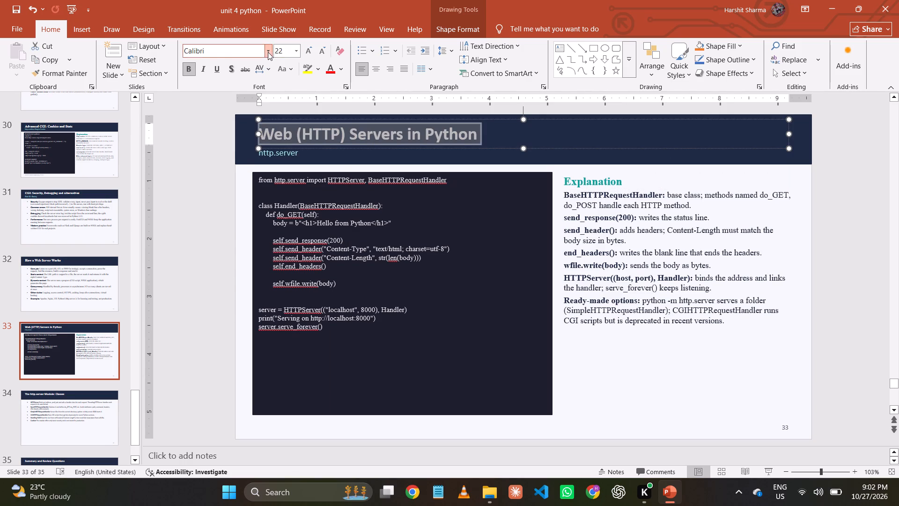
key("BackSpace")
type("times")
left_click(272, 79)
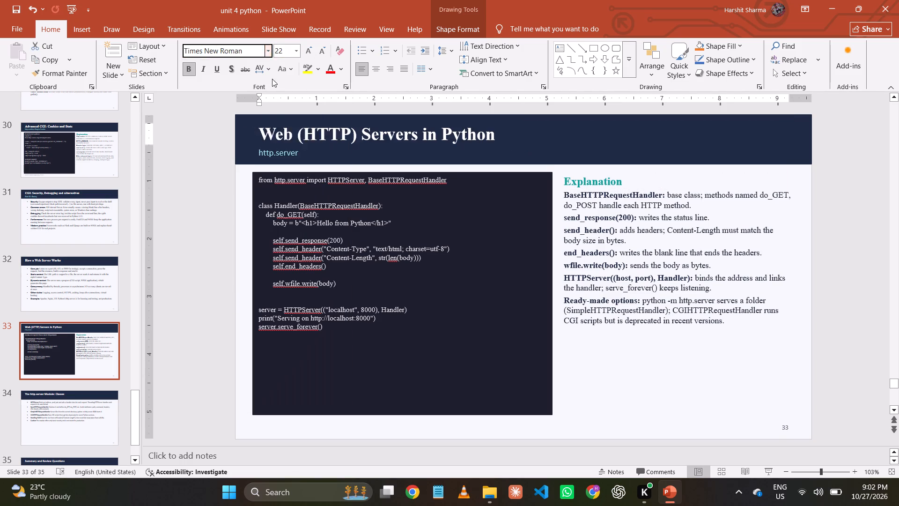
Change the slide 33 subtitle, "http.server", to Times New Roman and enlarge it by two size steps.
left_click(293, 151)
key("ctrl+a")
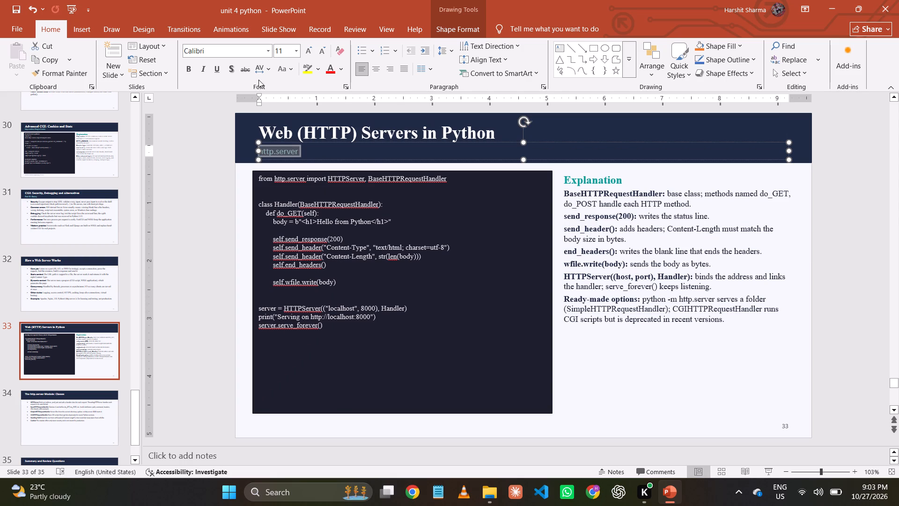
left_click(265, 54)
key("BackSpace")
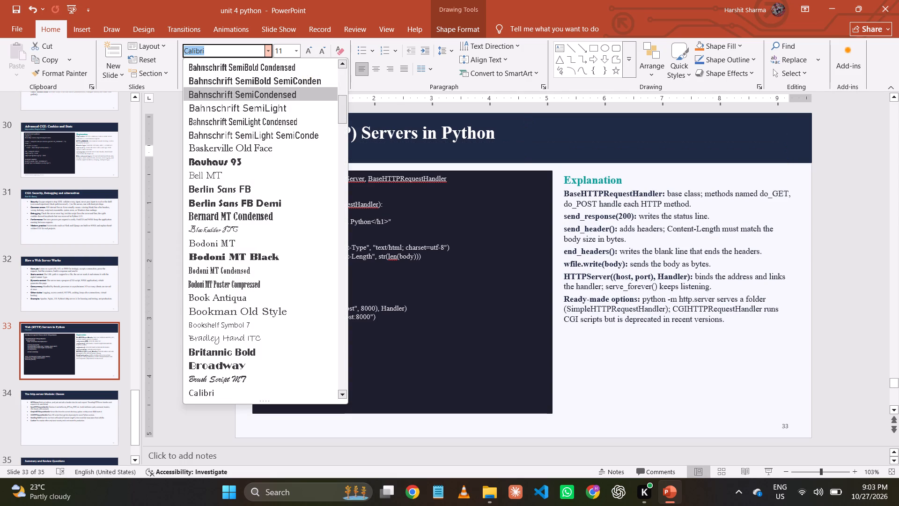
type("times")
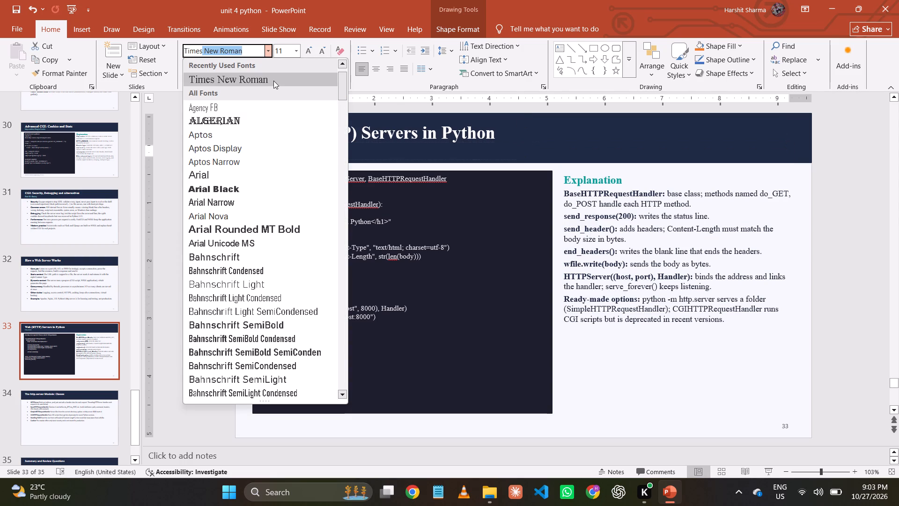
left_click(273, 80)
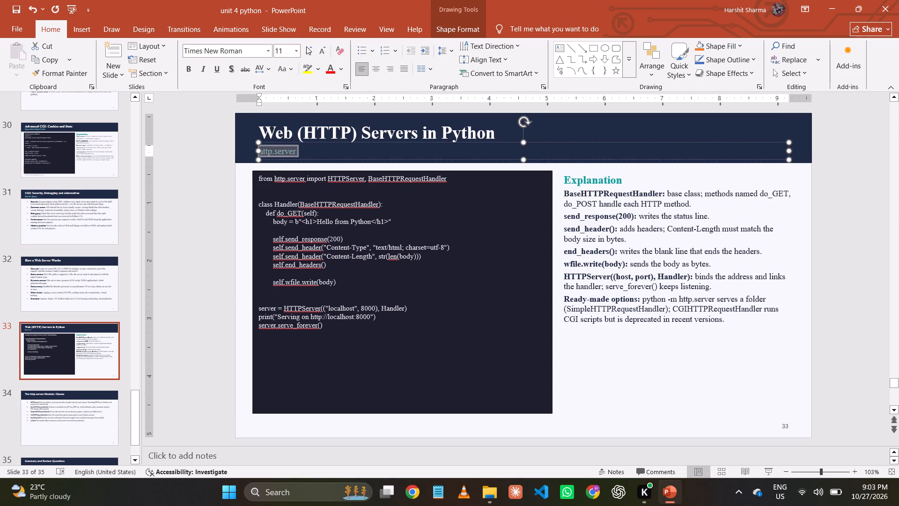
double_click(306, 46)
Enlarge the explanation body text on slide 33 to 14 pt.
left_click(616, 257)
key("ctrl+a")
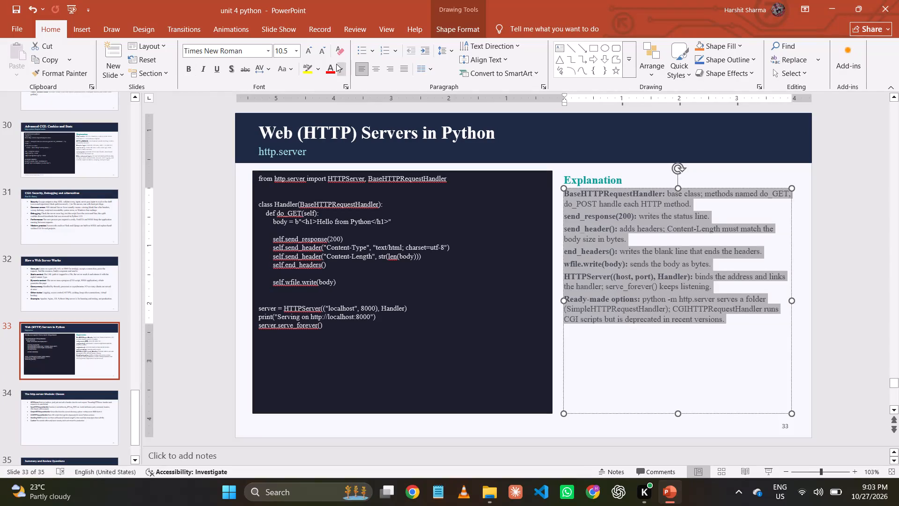
left_click(313, 51)
left_click(310, 51)
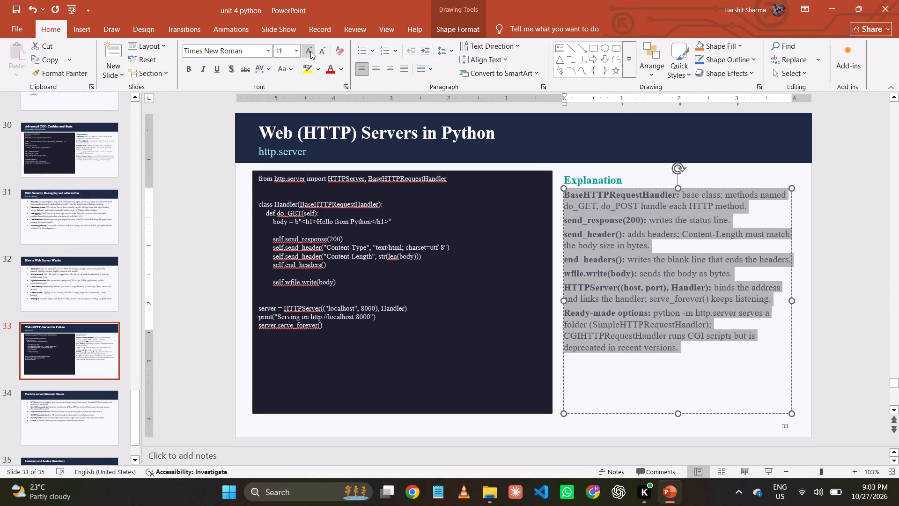
left_click(310, 51)
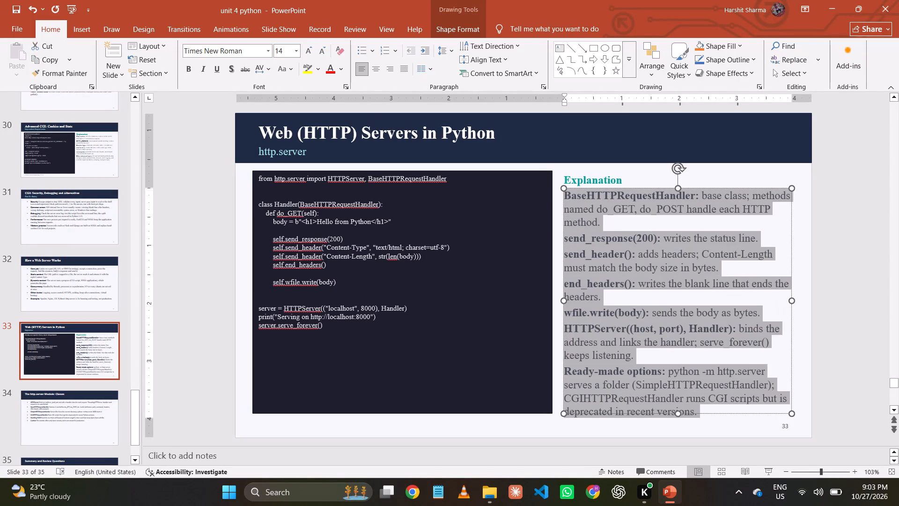
left_click(592, 178)
Set the bulleted body text on slide 34, "The http.server Module: Classes", to 16 pt Times New Roman.
left_click(48, 438)
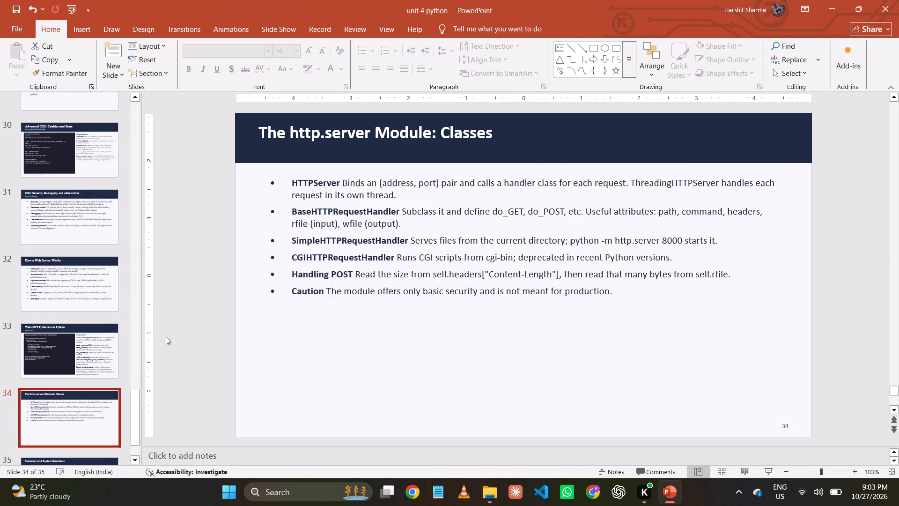
left_click(373, 229)
key("ctrl+a")
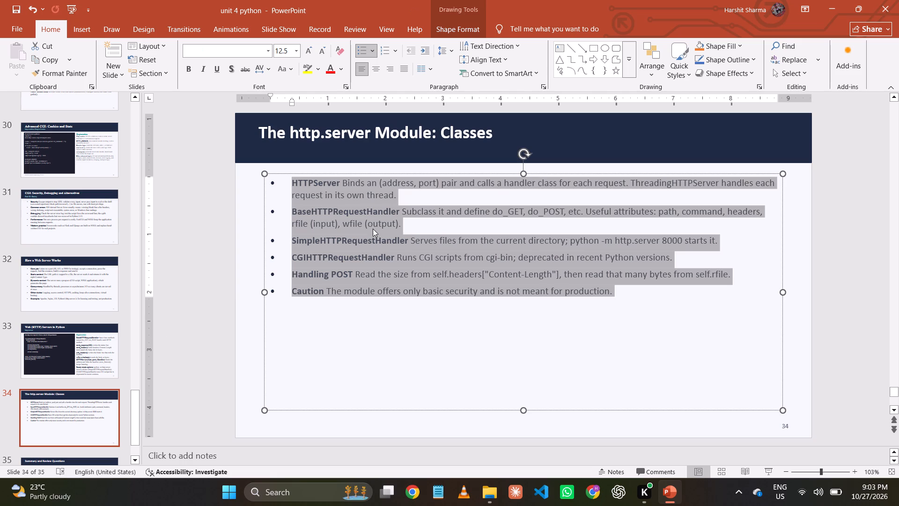
left_click(270, 50)
left_click(253, 119)
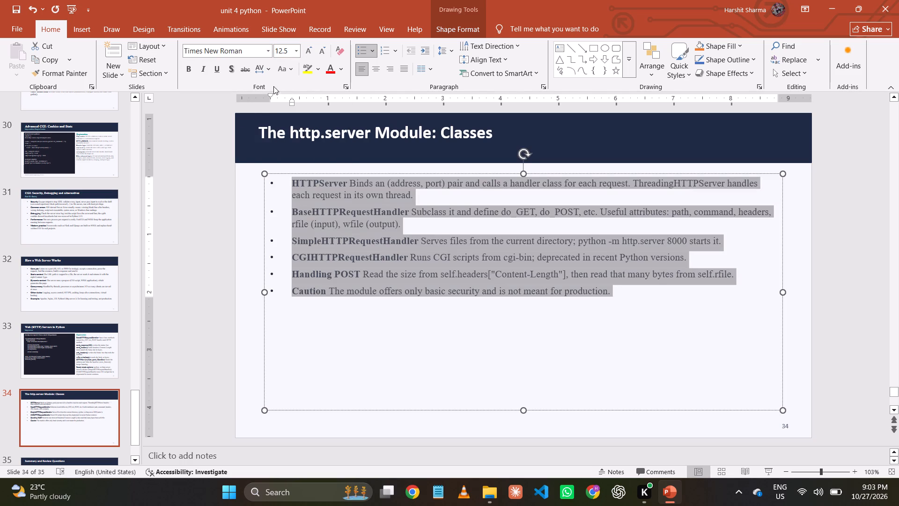
double_click(309, 48)
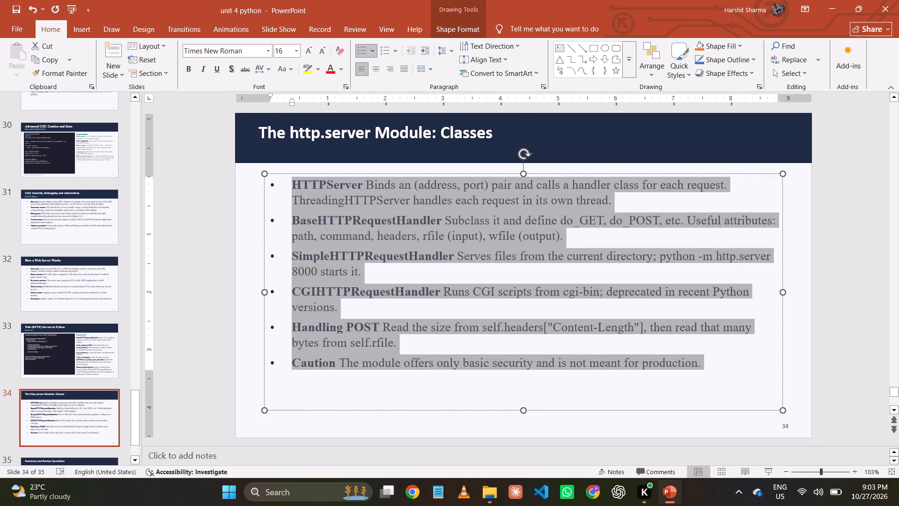
Set the slide 34 title, "The http.server Module: Classes", to 24 pt Times New Roman and save the presentation.
left_click(341, 142)
key("ctrl+a")
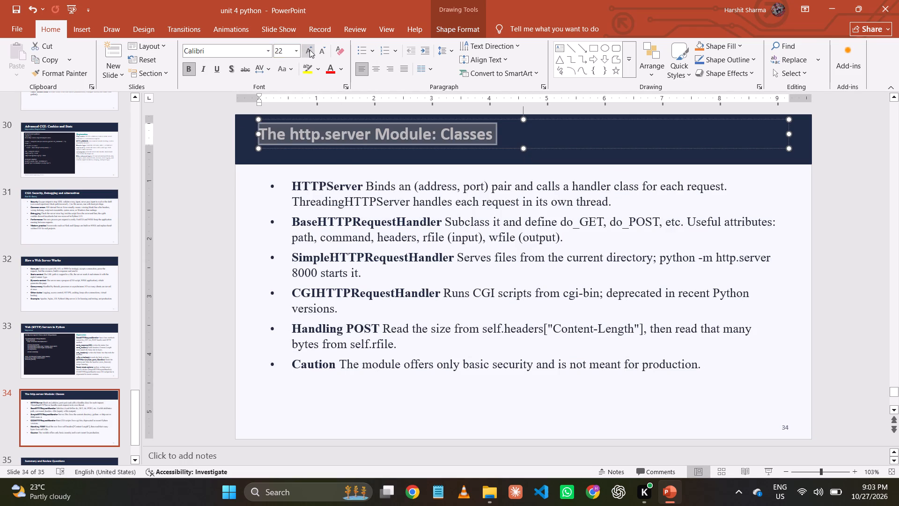
left_click(309, 50)
left_click(268, 51)
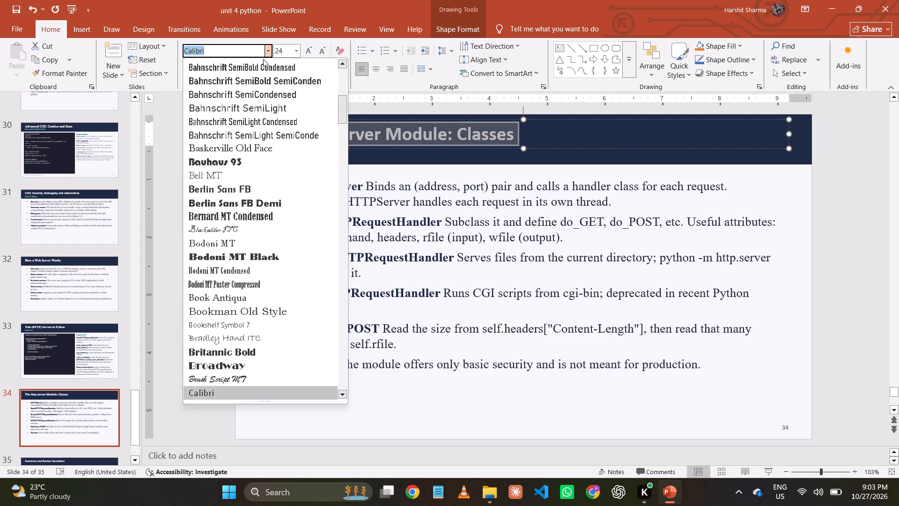
key("BackSpace")
type("times")
left_click(281, 82)
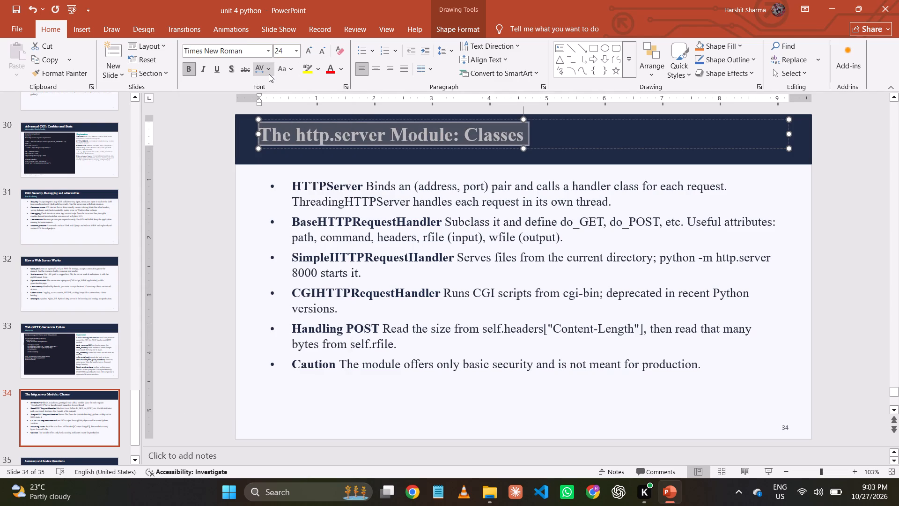
key("ctrl+s")
Set the Part A and Part B summary bullets on slide 35 to 14 pt Times New Roman.
scroll(92, 396, "down", 4)
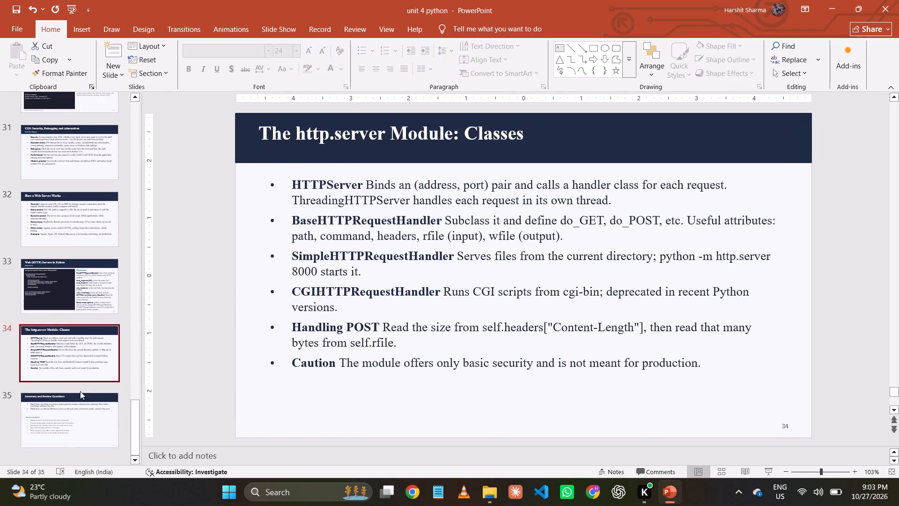
left_click(78, 398)
left_click(427, 208)
key("ctrl+a")
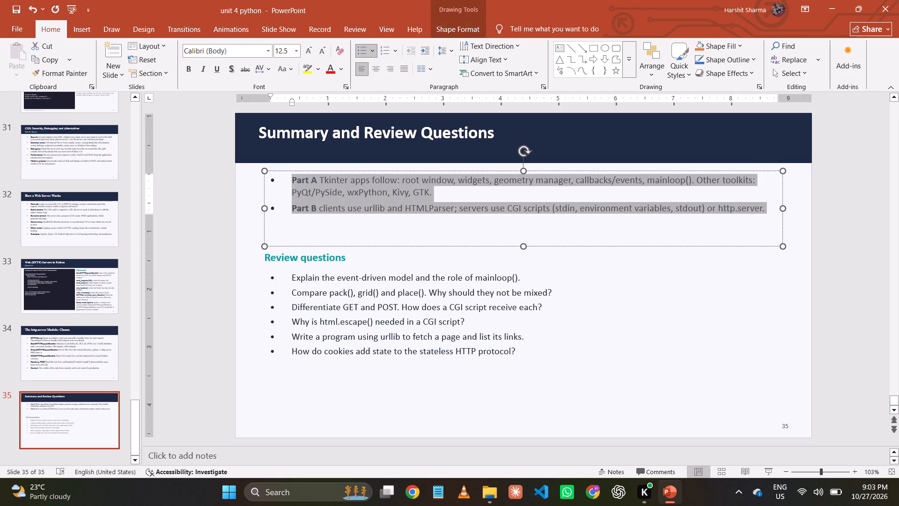
left_click(310, 52)
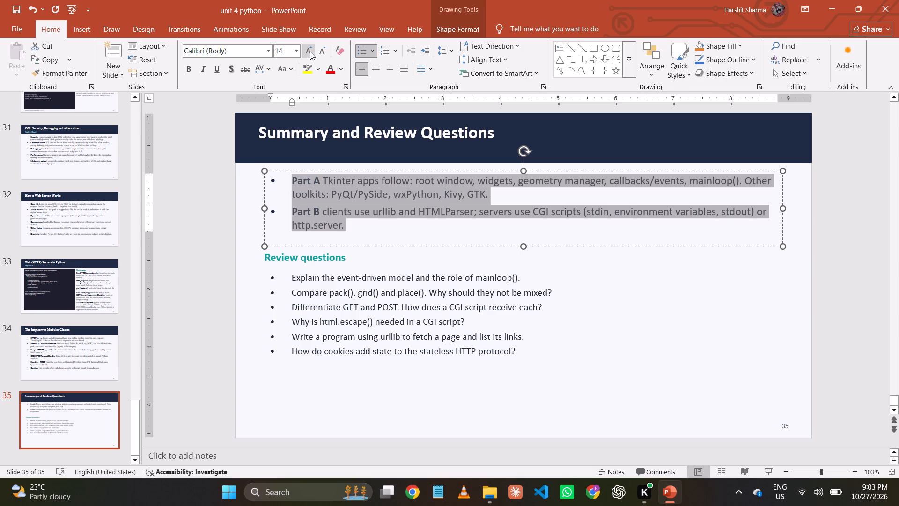
left_click(266, 50)
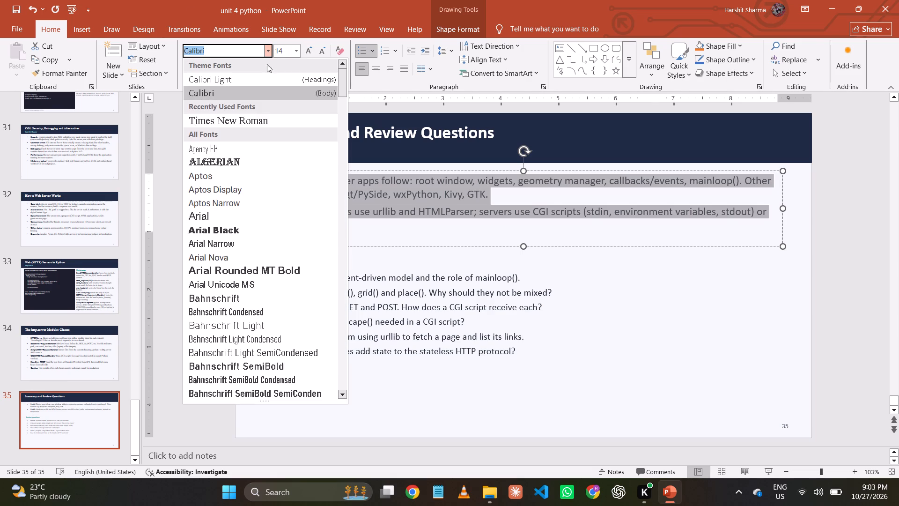
left_click(261, 120)
Change the slide 35 title, "Summary and Review Questions", to Times New Roman.
left_click(429, 138)
key("ctrl+a")
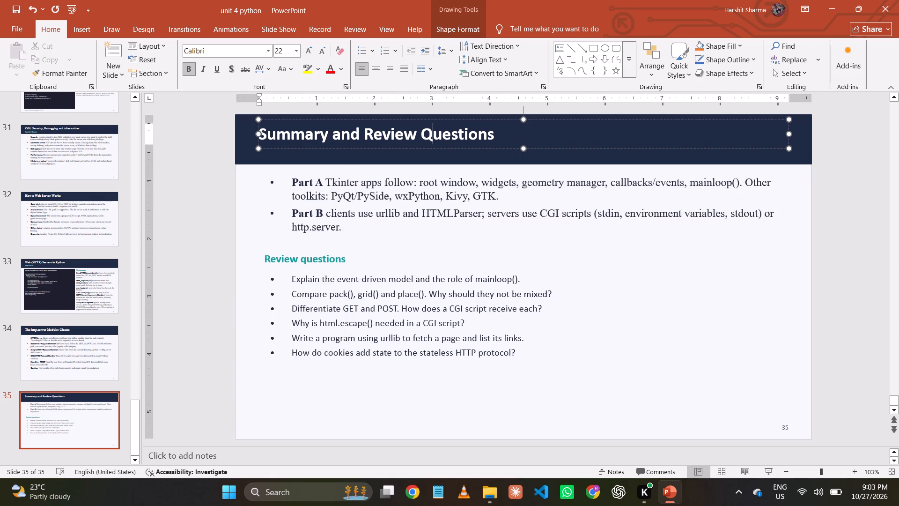
left_click(265, 48)
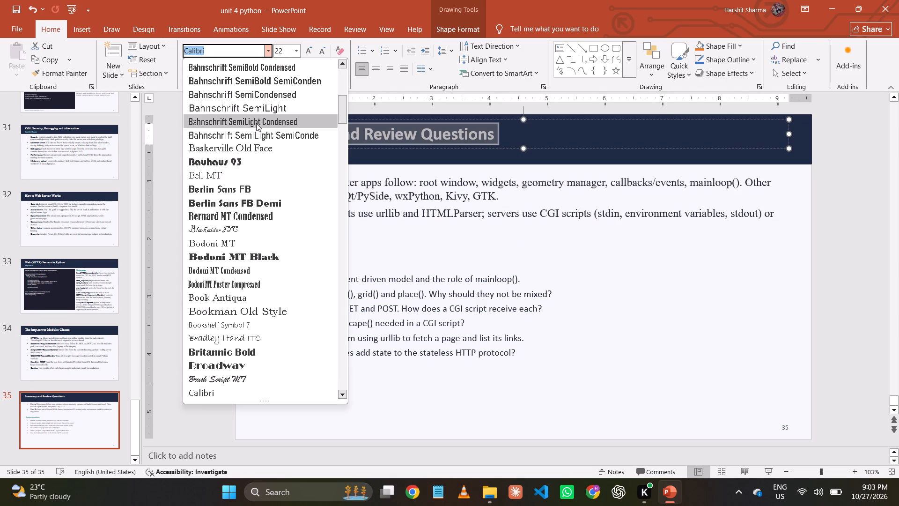
key("BackSpace")
type("times")
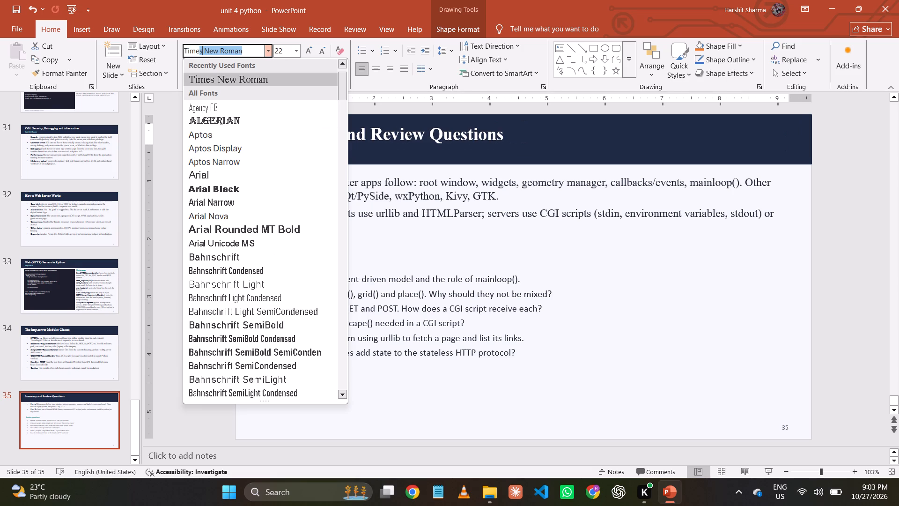
left_click(259, 81)
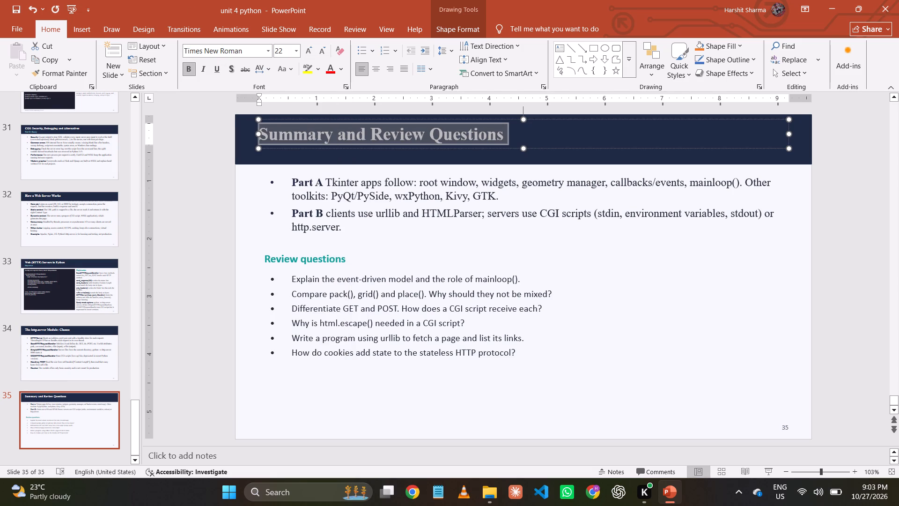
Change the list of review questions on slide 35 to Times New Roman.
left_click(440, 295)
key("ctrl+a")
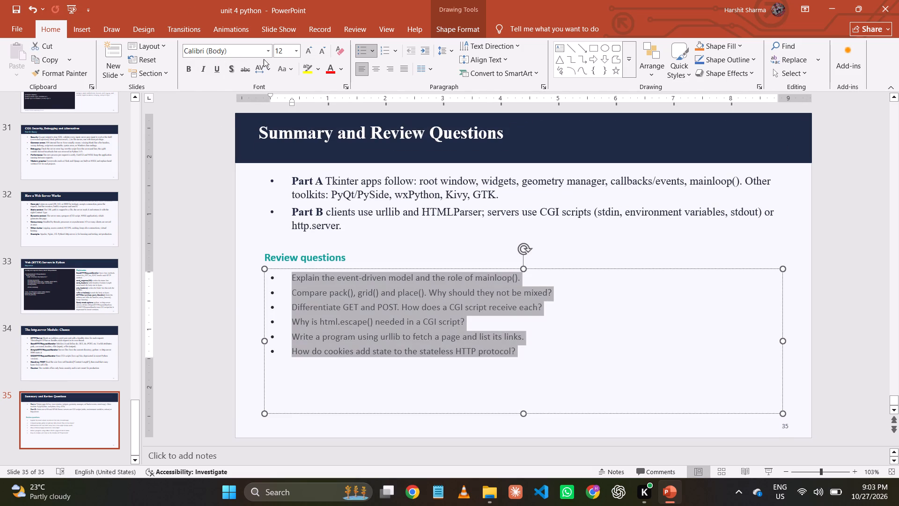
left_click(266, 55)
left_click(254, 119)
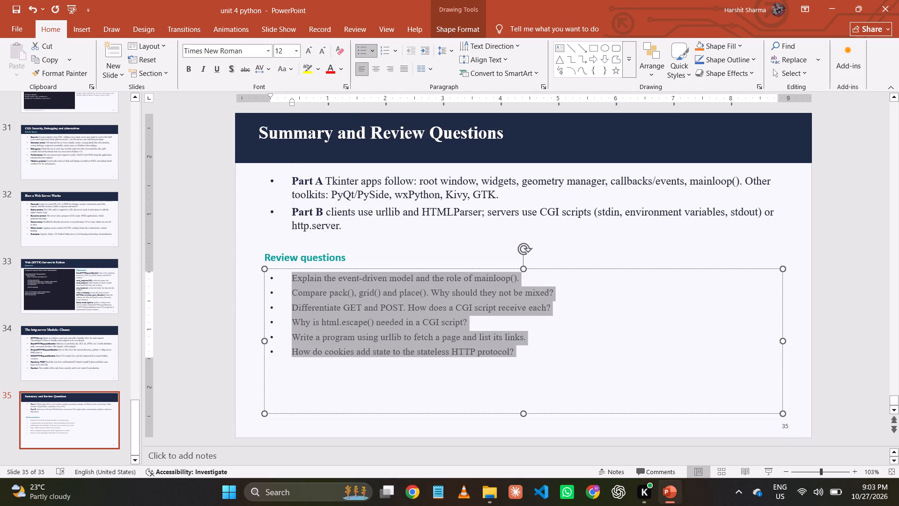
Apply Times New Roman to all objects on slide 35, including the "Review questions" heading and the slide number.
left_click(388, 254)
key("ctrl+a")
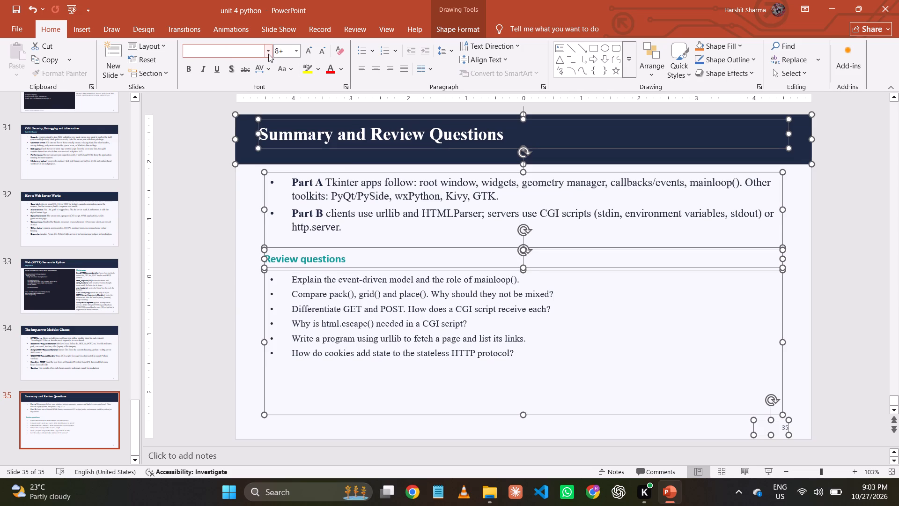
left_click(268, 54)
left_click(265, 119)
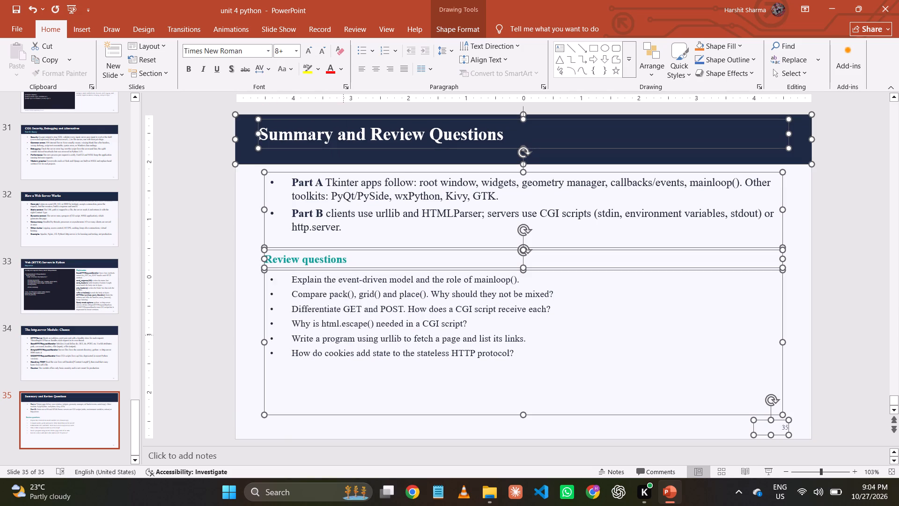
Try to enlarge the "Review questions" heading on slide 35 to 16 pt, and save the presentation.
left_click(298, 265)
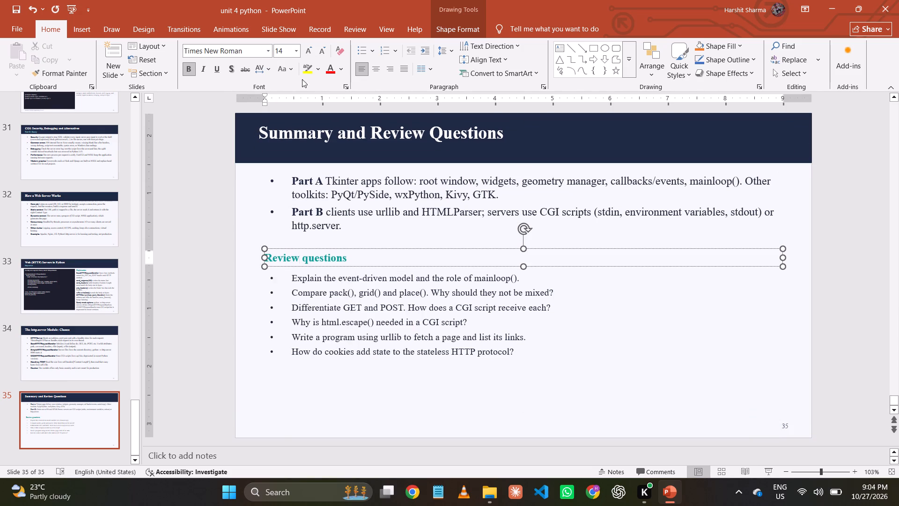
left_click(307, 54)
left_click(245, 222)
key("ctrl+s")
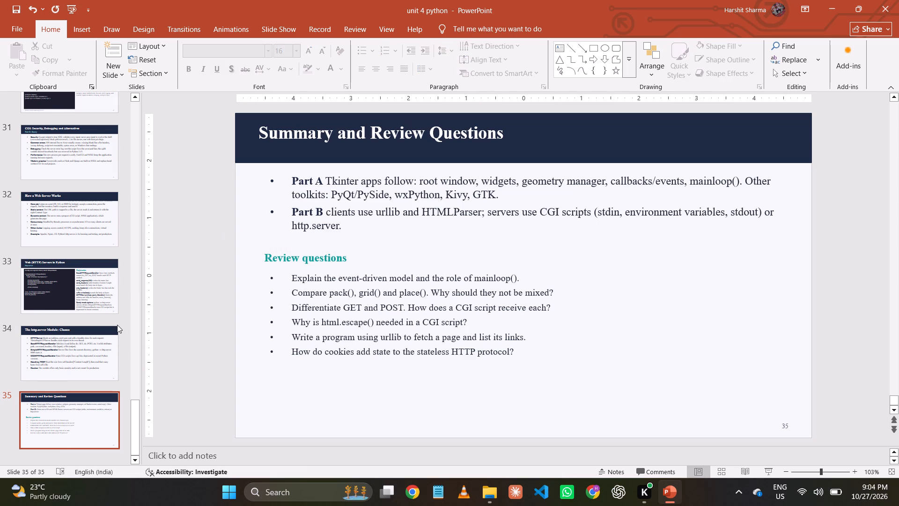
Reapply Times New Roman to all objects on slide 35 and save the presentation.
left_click_drag(273, 212, 269, 218)
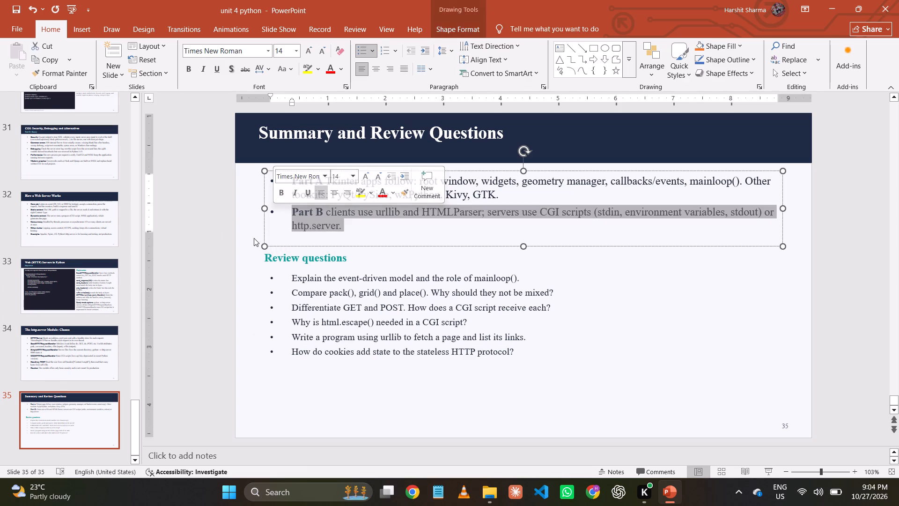
left_click(251, 248)
key("ctrl+a")
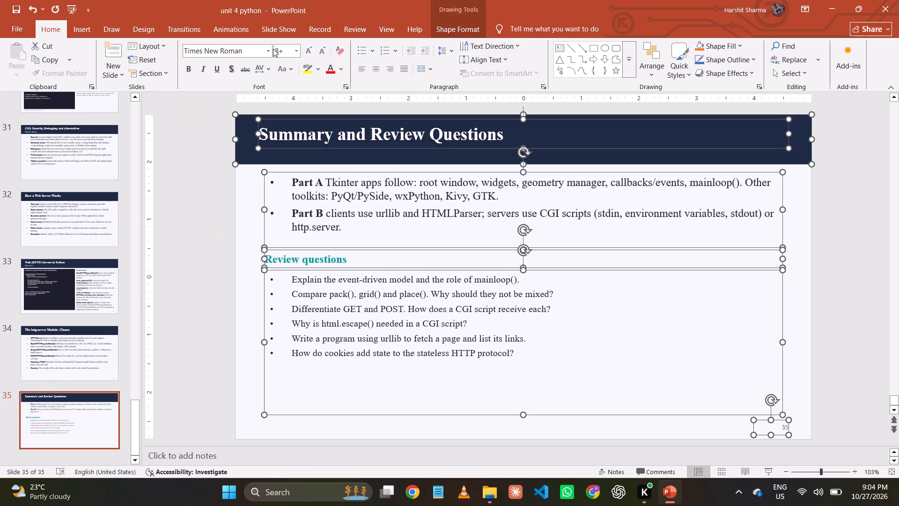
left_click(268, 50)
left_click(218, 117)
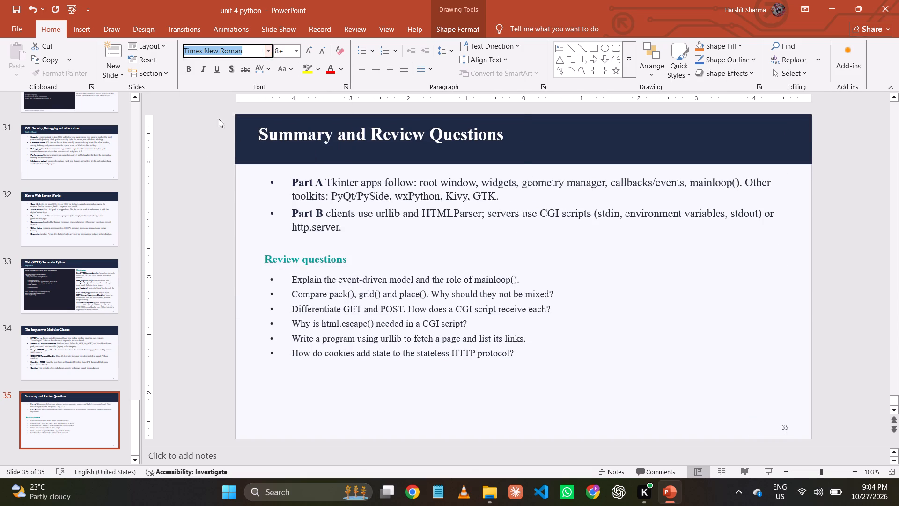
left_click(197, 185)
key("ctrl+s")
Return to slide 33 and set its HTTP server code block to 12 pt Times New Roman.
scroll(58, 365, "down", 2)
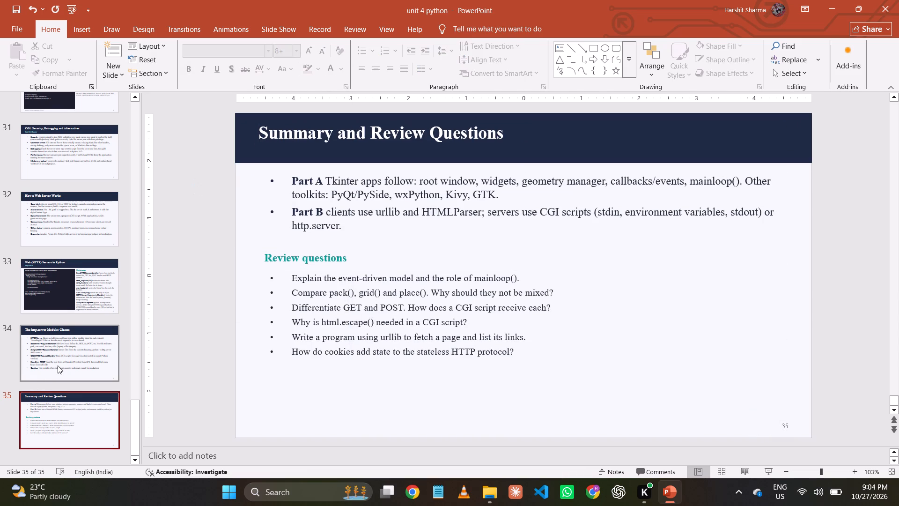
scroll(58, 365, "down", 2)
left_click(68, 341)
left_click(67, 282)
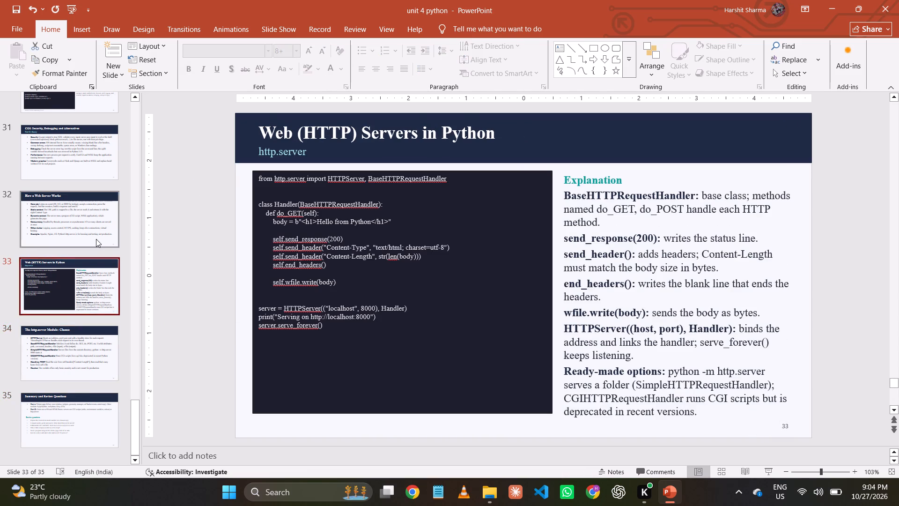
scroll(96, 239, "up", 5)
scroll(81, 313, "down", 2)
left_click(353, 249)
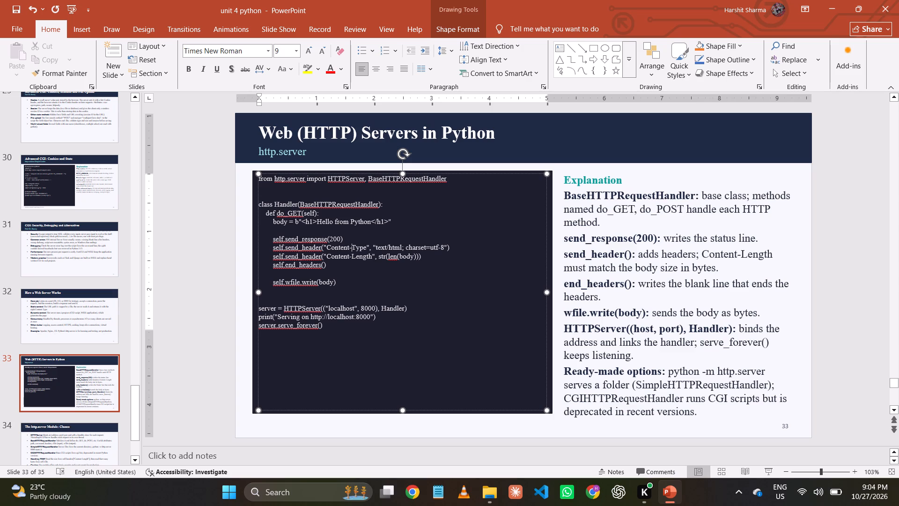
left_click(348, 245)
key("ctrl+a")
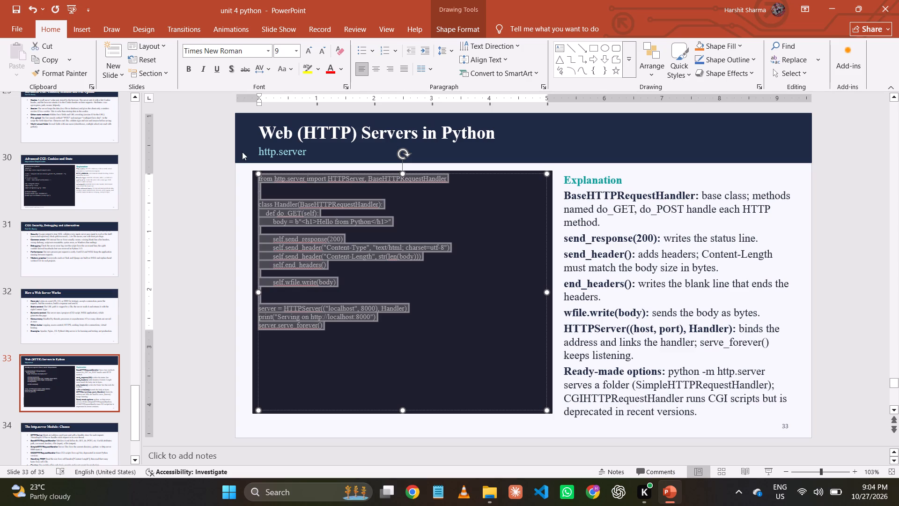
double_click(309, 51)
left_click(309, 51)
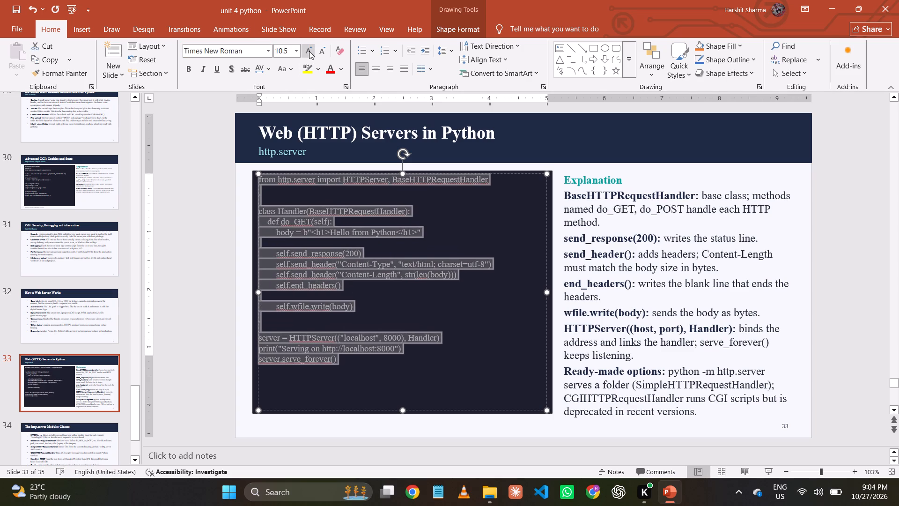
left_click(309, 51)
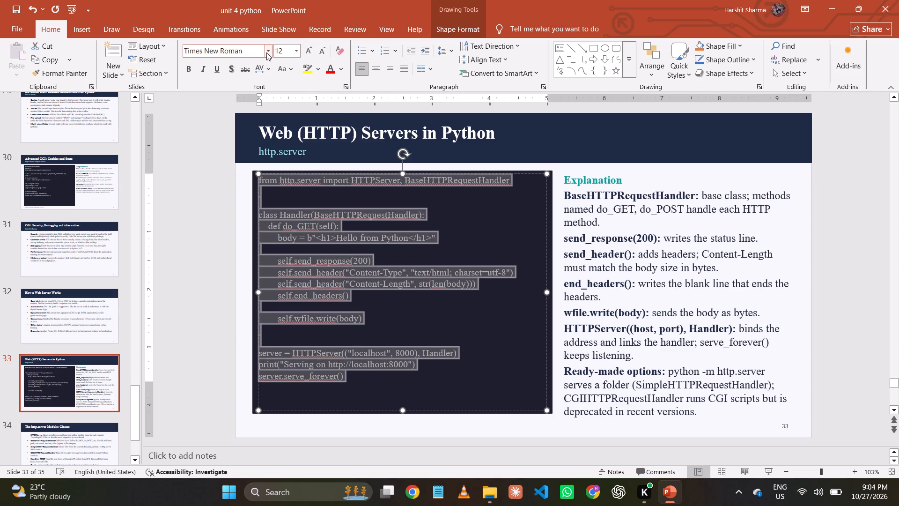
left_click(266, 52)
left_click(256, 122)
Save the presentation with the changes to slide 33's code block.
key("ctrl+s")
Enlarge the bulleted list under "Review questions" on slide 35 to 14 pt and save the presentation.
left_click(63, 324)
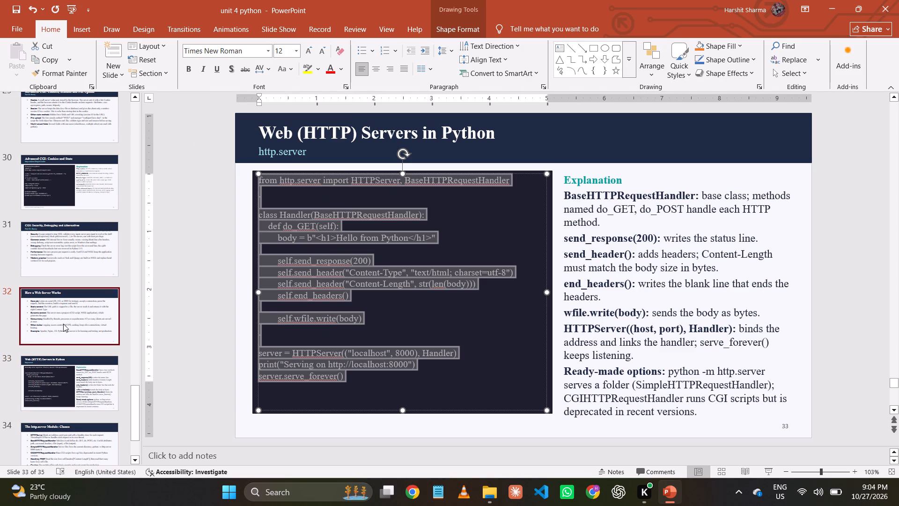
scroll(169, 321, "down", 4)
scroll(86, 357, "down", 6)
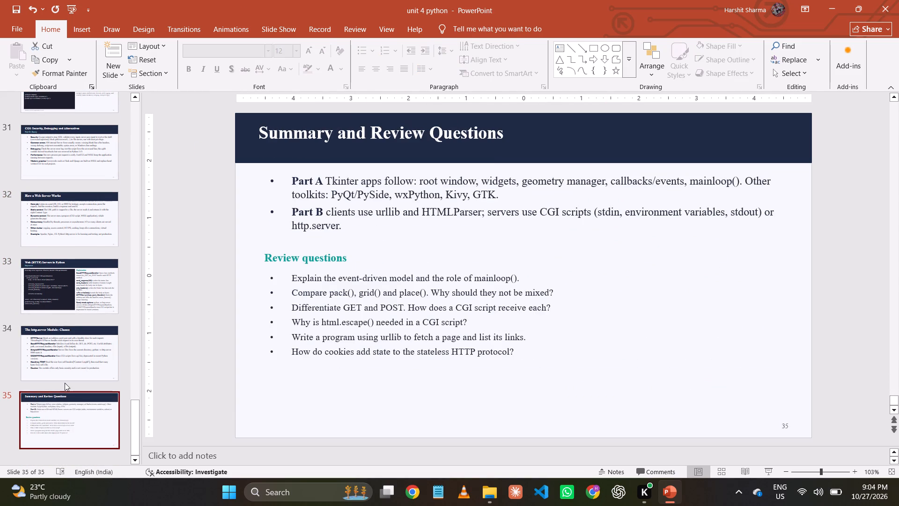
scroll(65, 383, "up", 18)
scroll(64, 378, "down", 15)
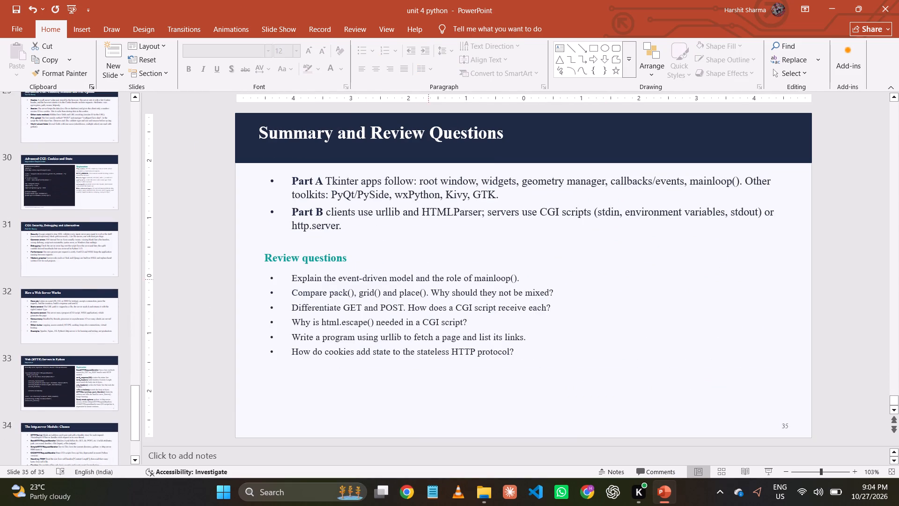
left_click(414, 320)
key("ctrl+a")
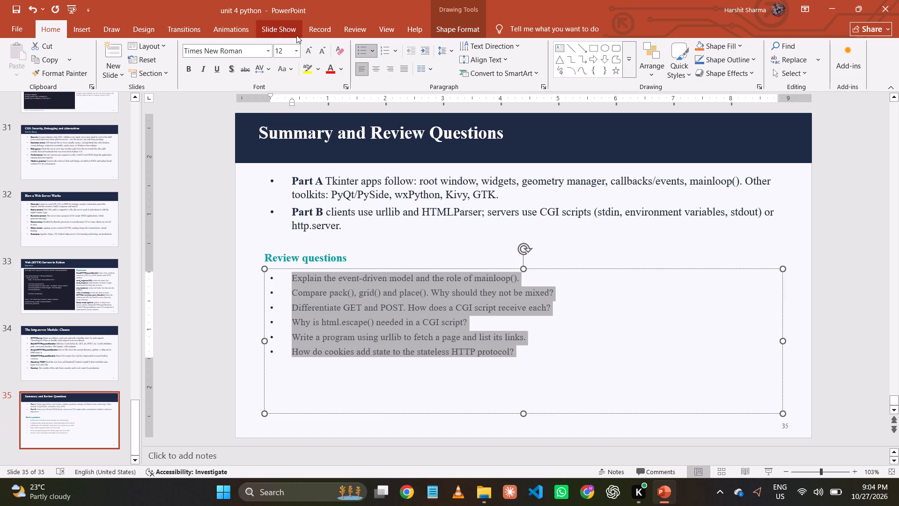
left_click(304, 44)
left_click(424, 231)
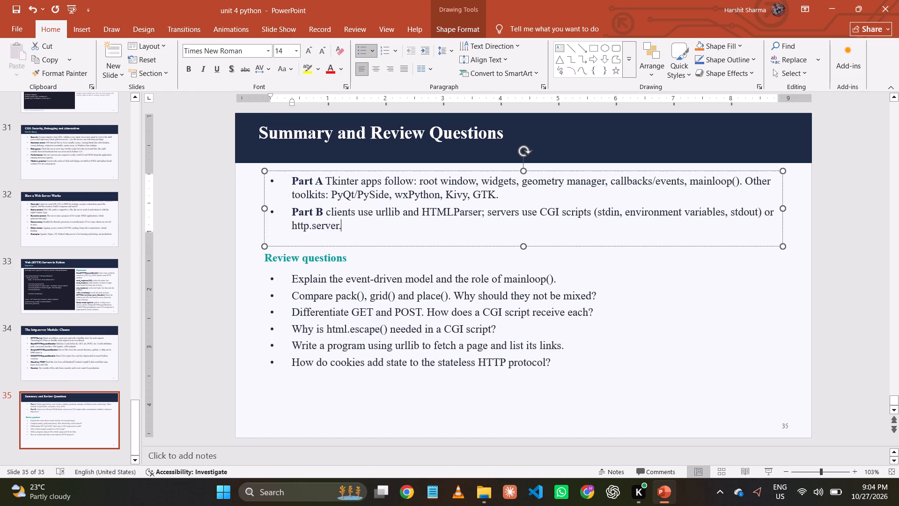
key("ctrl+s")
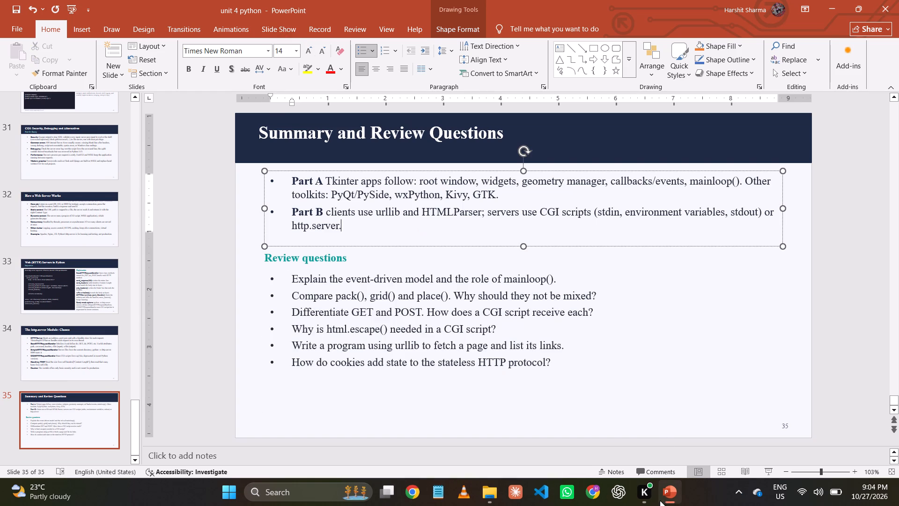
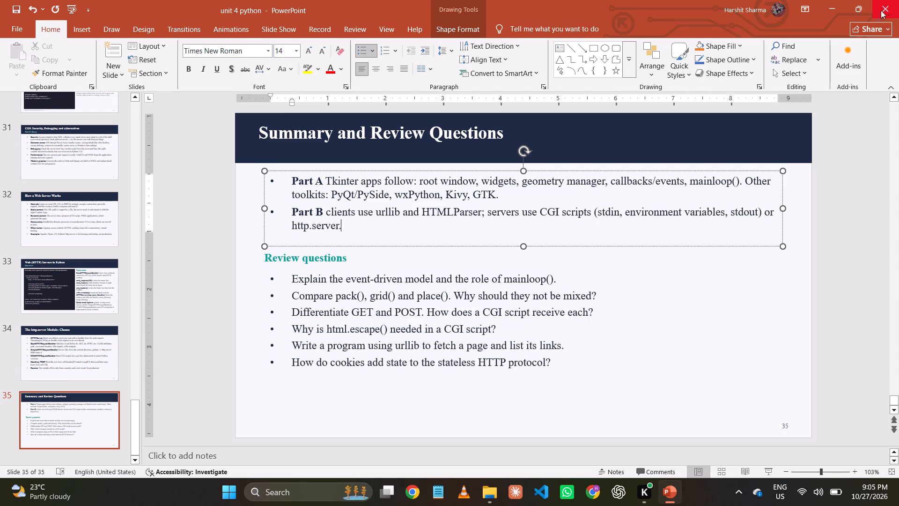
Deselect the summary text box on slide 35 and save the finished presentation.
left_click(874, 215)
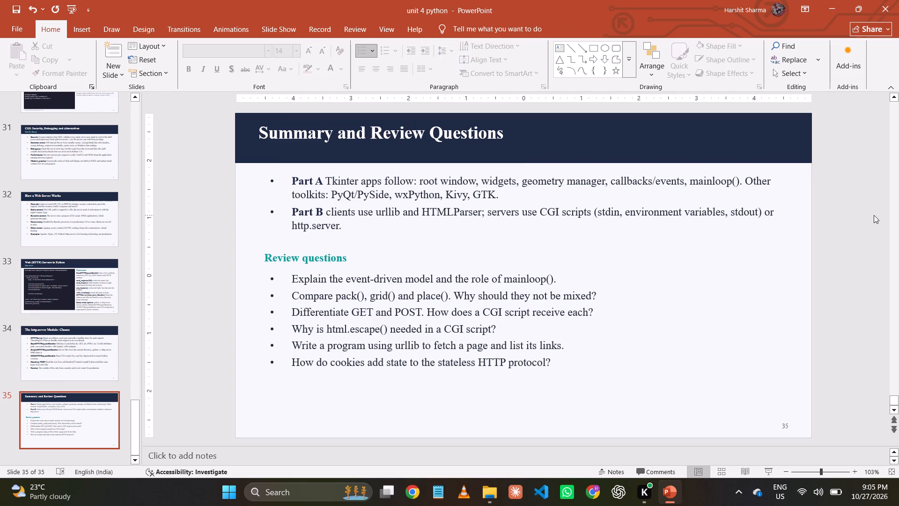
key("ctrl+s")
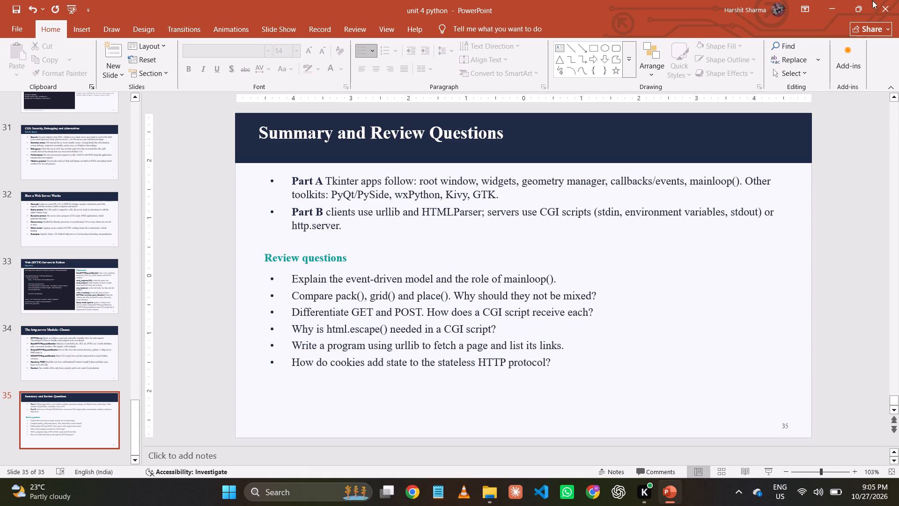